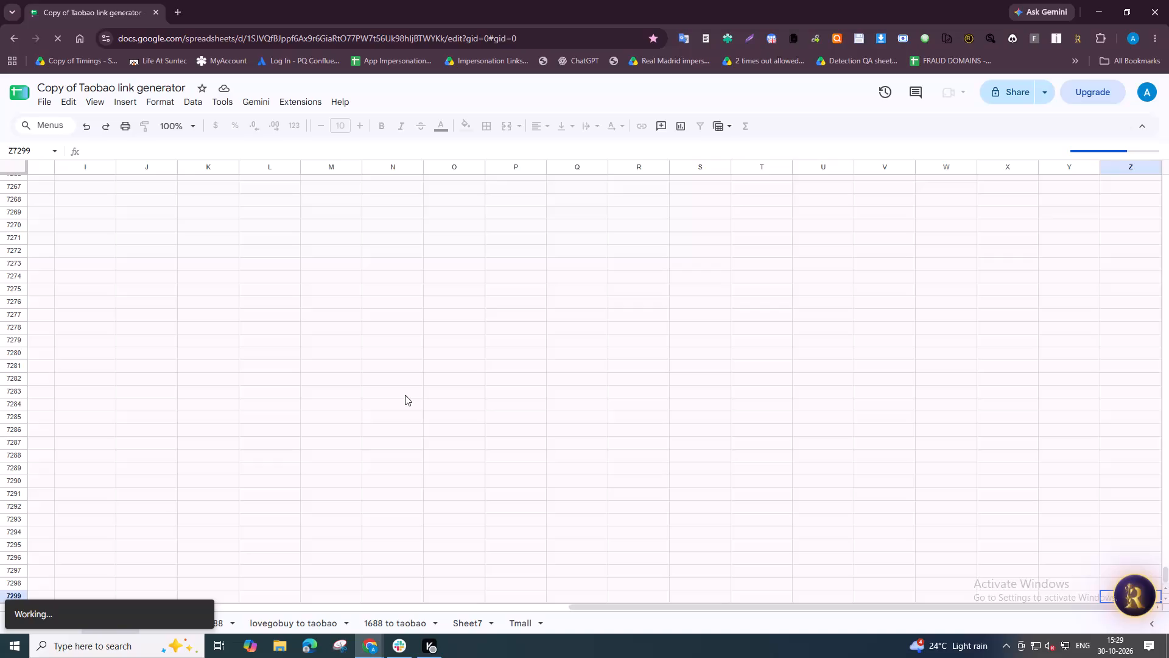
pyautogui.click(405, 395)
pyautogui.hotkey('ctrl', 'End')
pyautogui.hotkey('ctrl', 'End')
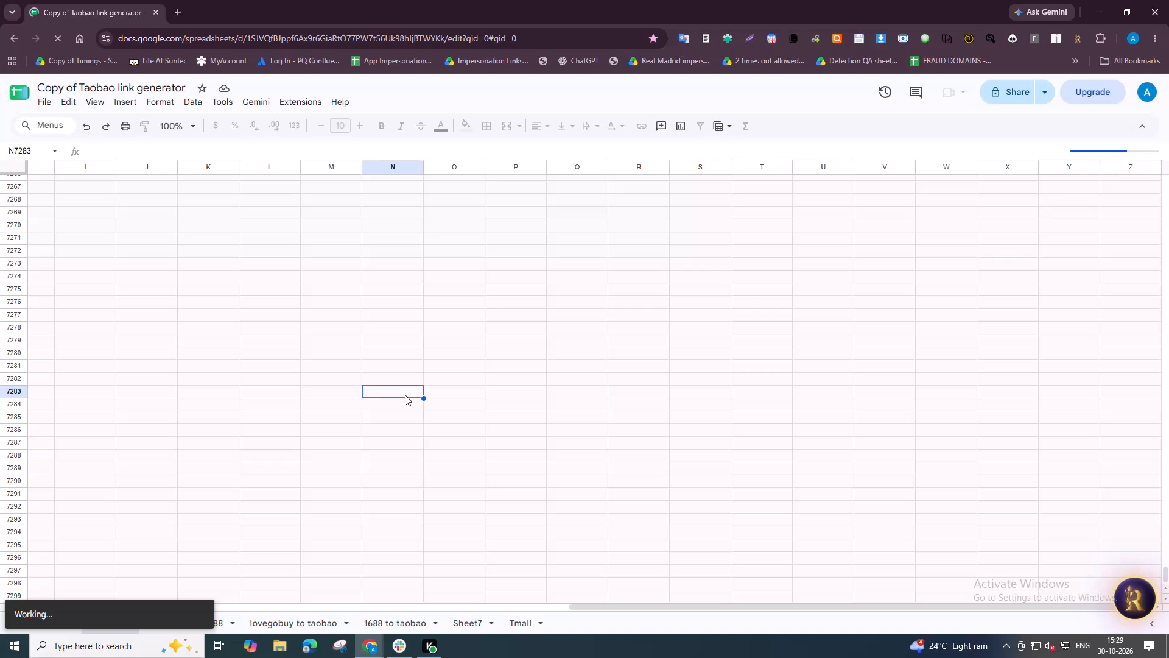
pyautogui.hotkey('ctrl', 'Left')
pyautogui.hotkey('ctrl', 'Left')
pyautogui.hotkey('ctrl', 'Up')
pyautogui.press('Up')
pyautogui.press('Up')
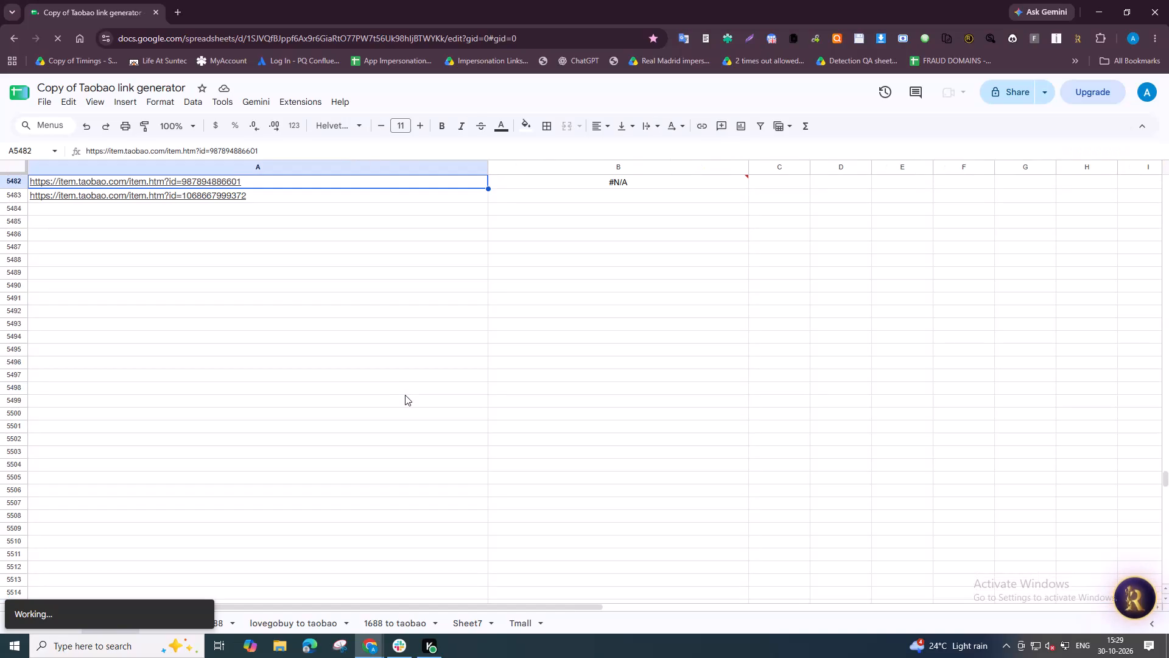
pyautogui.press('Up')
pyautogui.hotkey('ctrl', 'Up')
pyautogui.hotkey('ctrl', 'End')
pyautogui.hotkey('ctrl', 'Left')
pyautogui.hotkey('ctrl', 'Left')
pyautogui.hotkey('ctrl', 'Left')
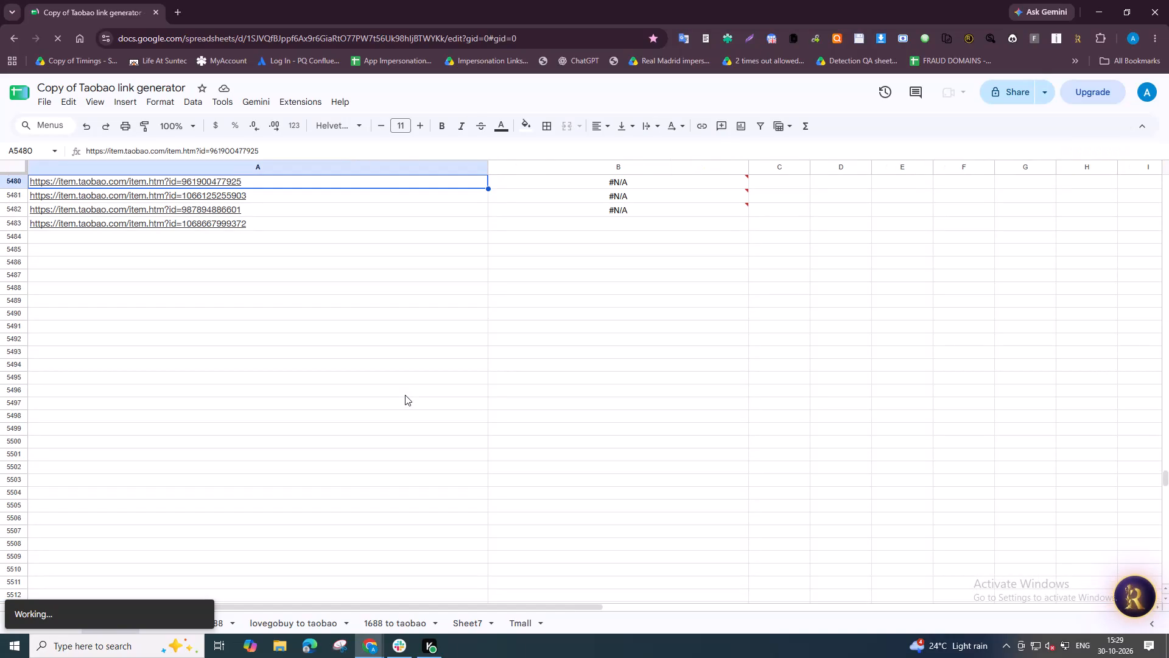
# Paste the copied Lovegobuy product links below the last entry in column A of the "lovegobuy to taobao" sheet.
pyautogui.click(317, 618)
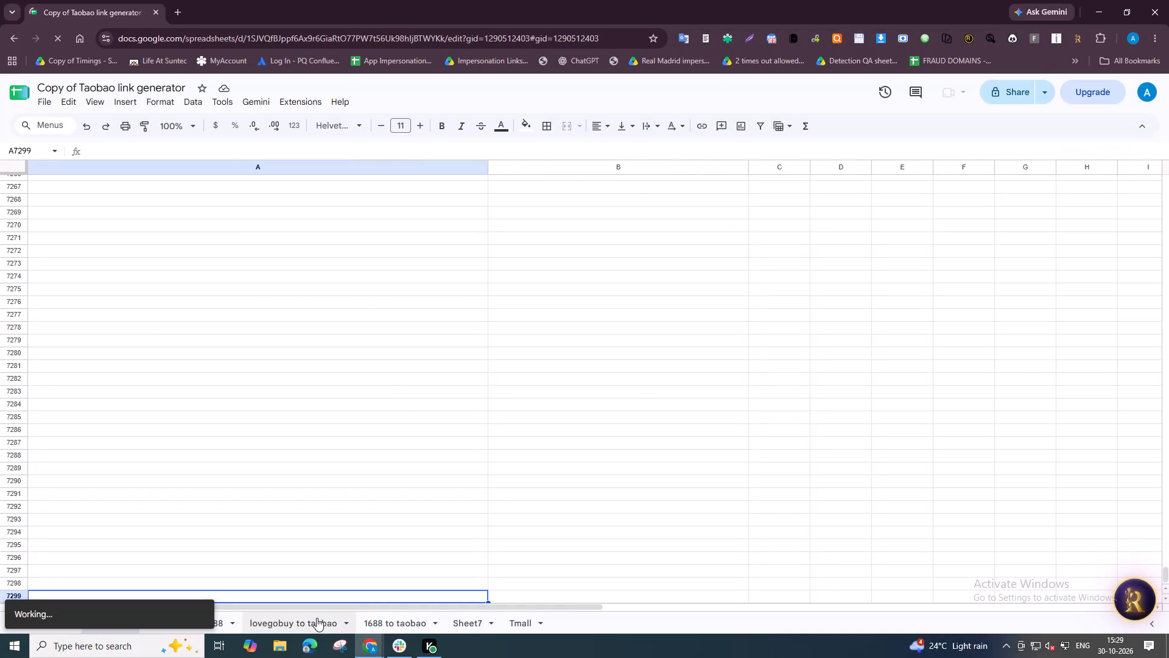
pyautogui.click(118, 417)
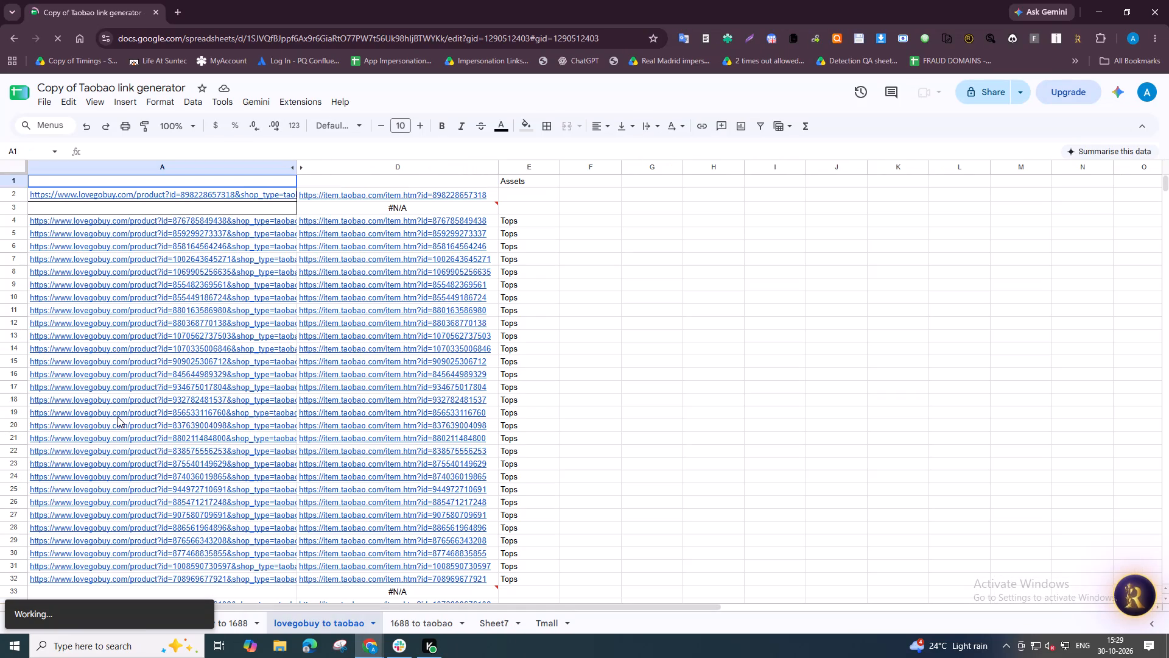
pyautogui.hotkey('ctrl', 'End')
pyautogui.hotkey('ctrl', 'Left')
pyautogui.hotkey('ctrl', 'Left')
pyautogui.hotkey('ctrl', 'Left')
pyautogui.hotkey('ctrl', 'Left')
pyautogui.hotkey('ctrl', 'Left')
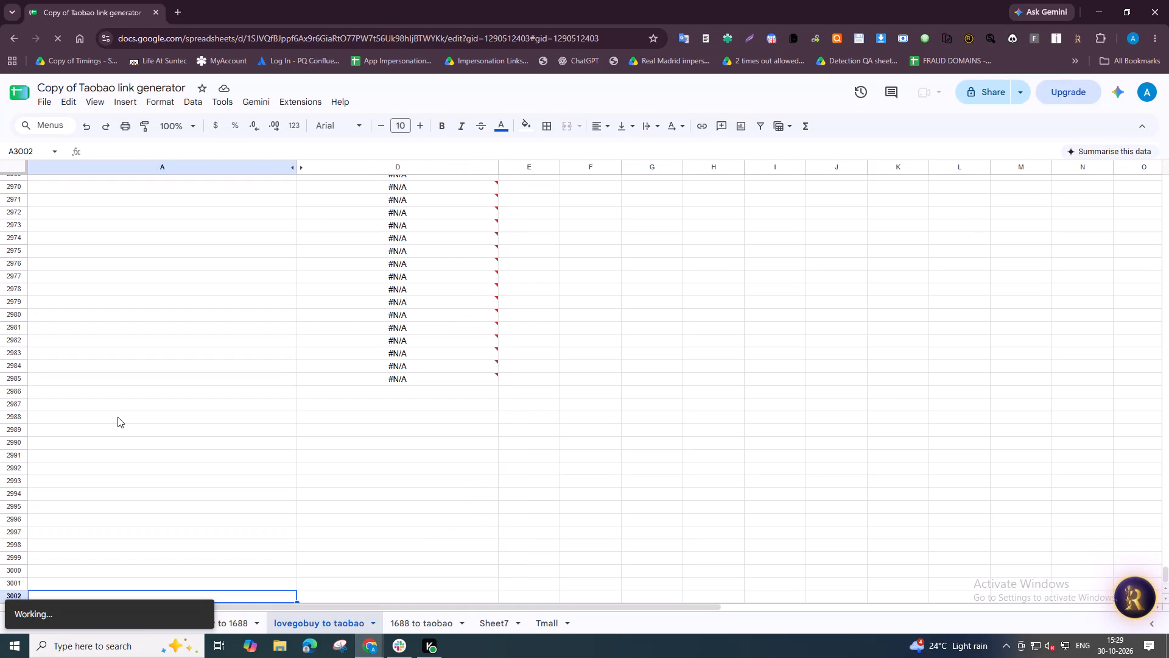
pyautogui.hotkey('ctrl', 'Up')
pyautogui.press('Down')
pyautogui.hotkey('ctrl', 'v')
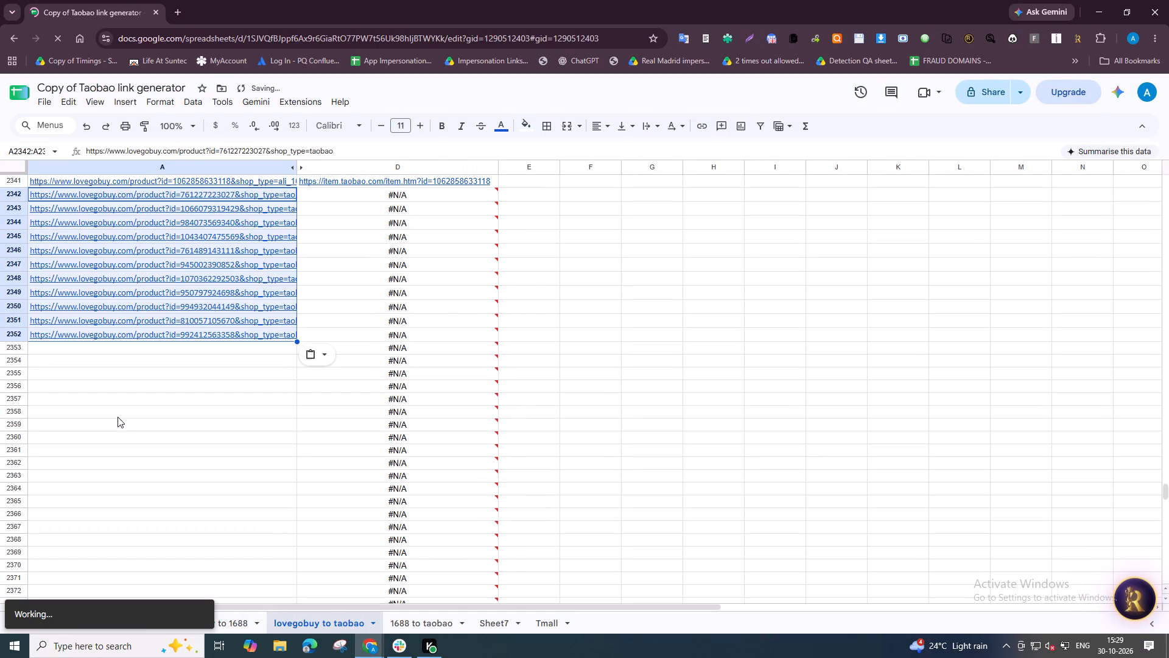
# Copy the Taobao links generated in column D for the newly pasted rows, D2342 to D2352.
pyautogui.press('Right')
pyautogui.hotkey('ctrl', 'd')
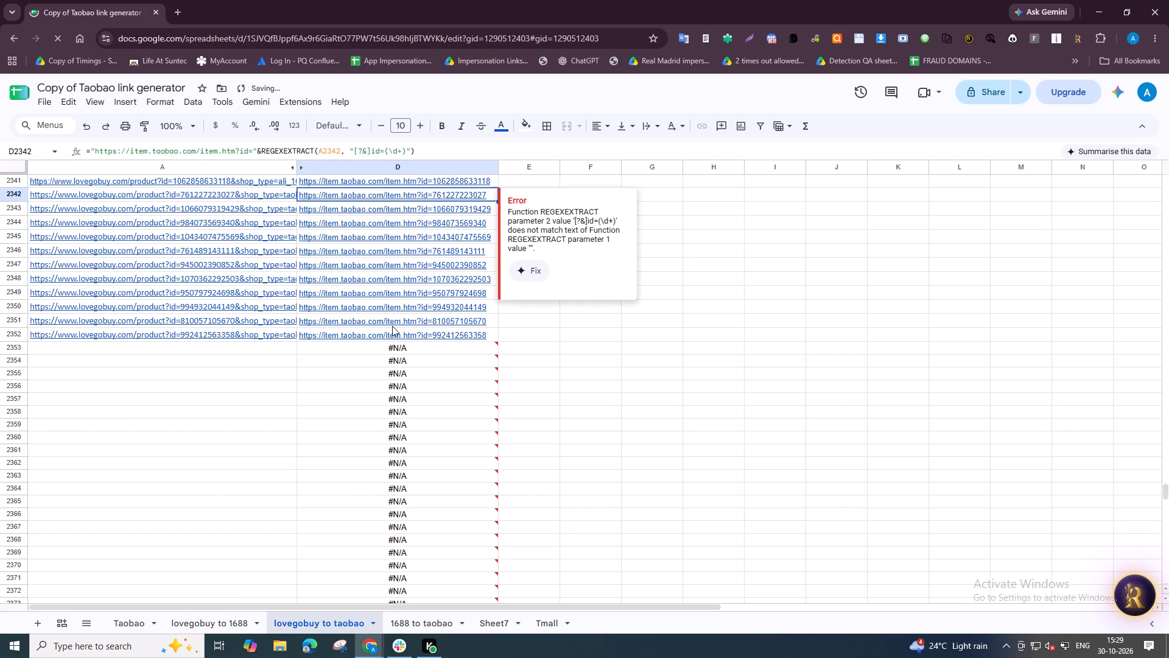
pyautogui.keyDown('shift'); pyautogui.click(301, 336); pyautogui.keyUp('shift')
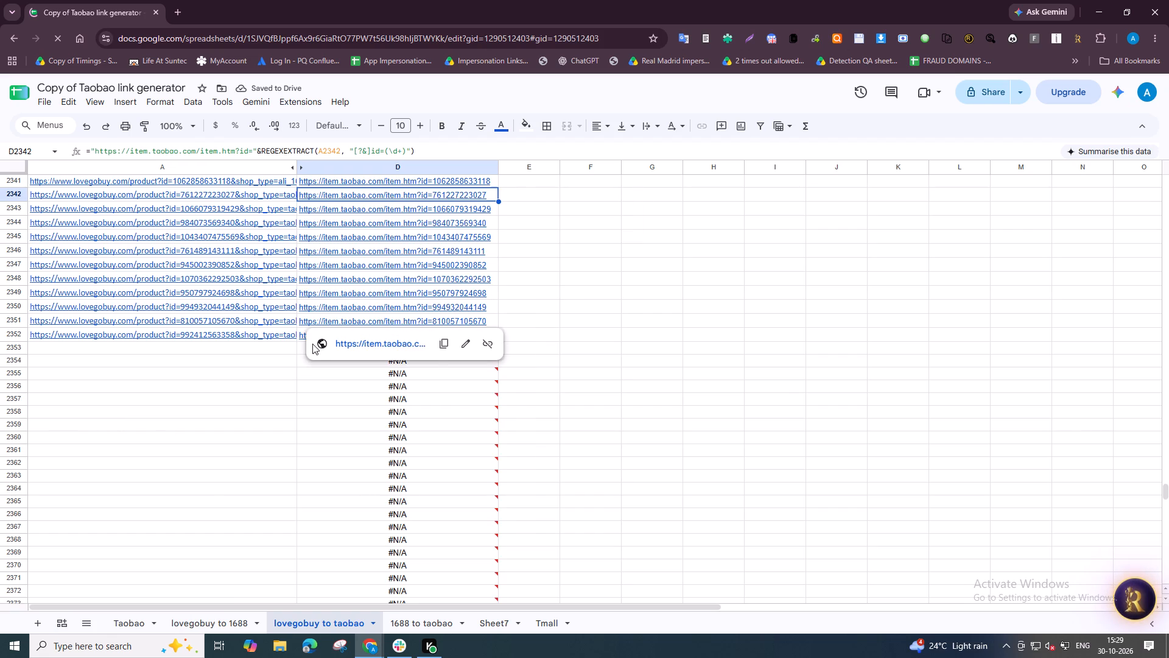
pyautogui.hotkey('ctrl', 'c')
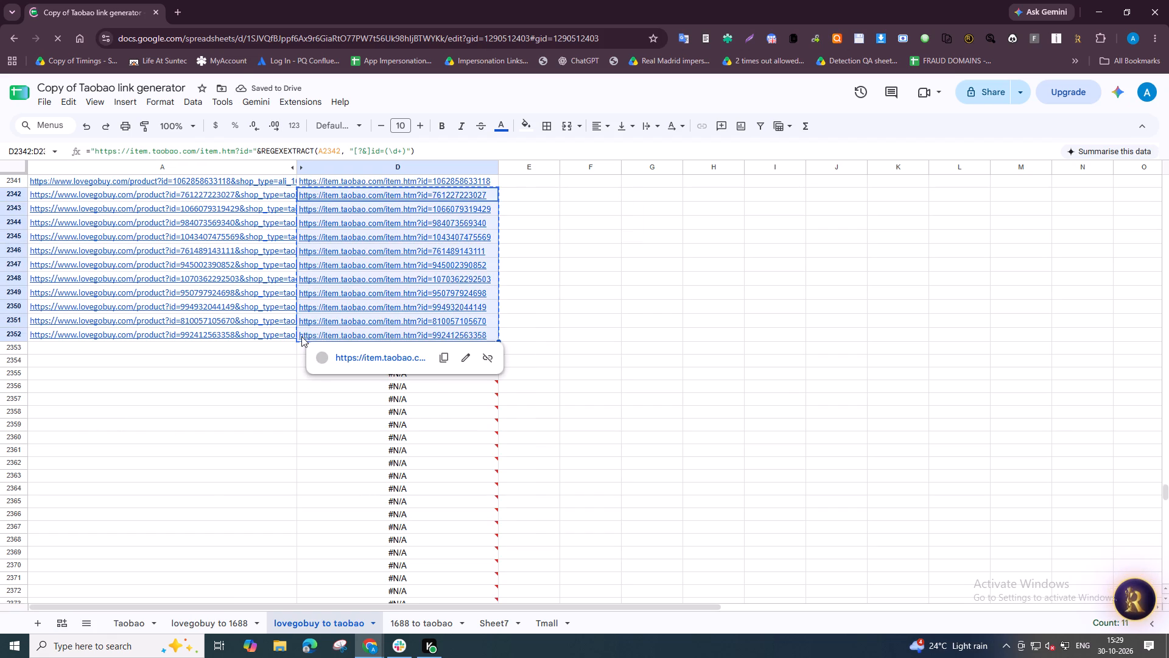
pyautogui.hotkey('ctrl', 'c')
pyautogui.hotkey('ctrl', 'c')
pyautogui.hotkey('ctrl', 'c')
# Paste the Taobao links without formatting into the Links column of the New Work spreadsheet, starting at C27829 below the last Kadokawa entry.
pyautogui.hotkey('alt', 'Tab')
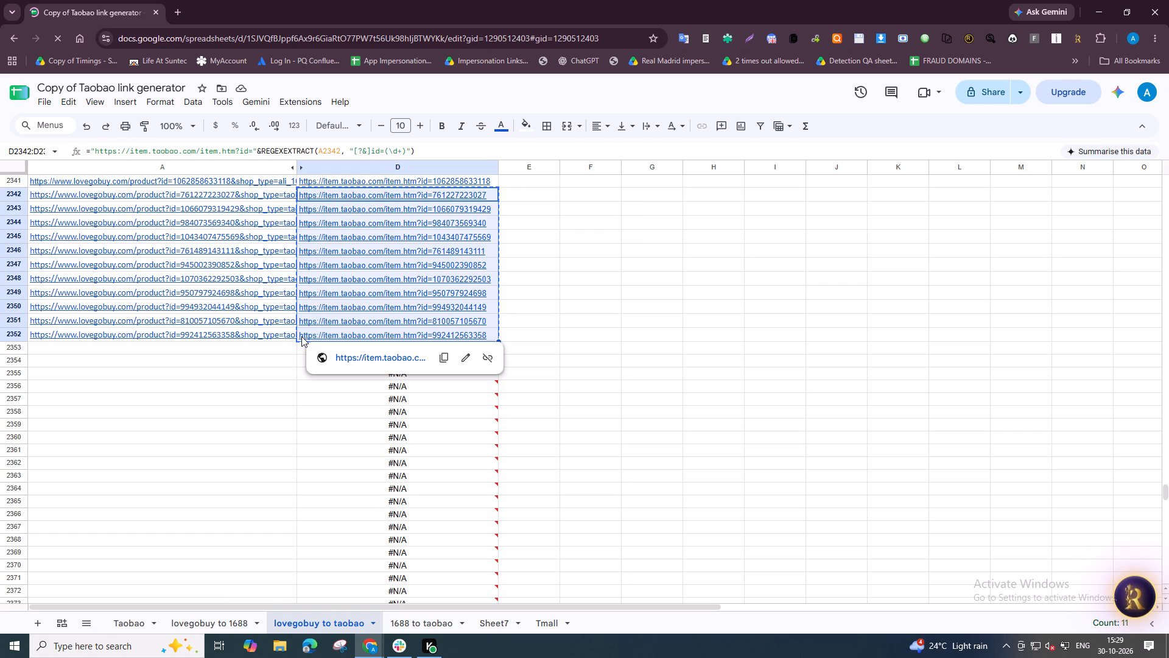
pyautogui.click(666, 283)
pyautogui.click(666, 283)
pyautogui.click(202, 0)
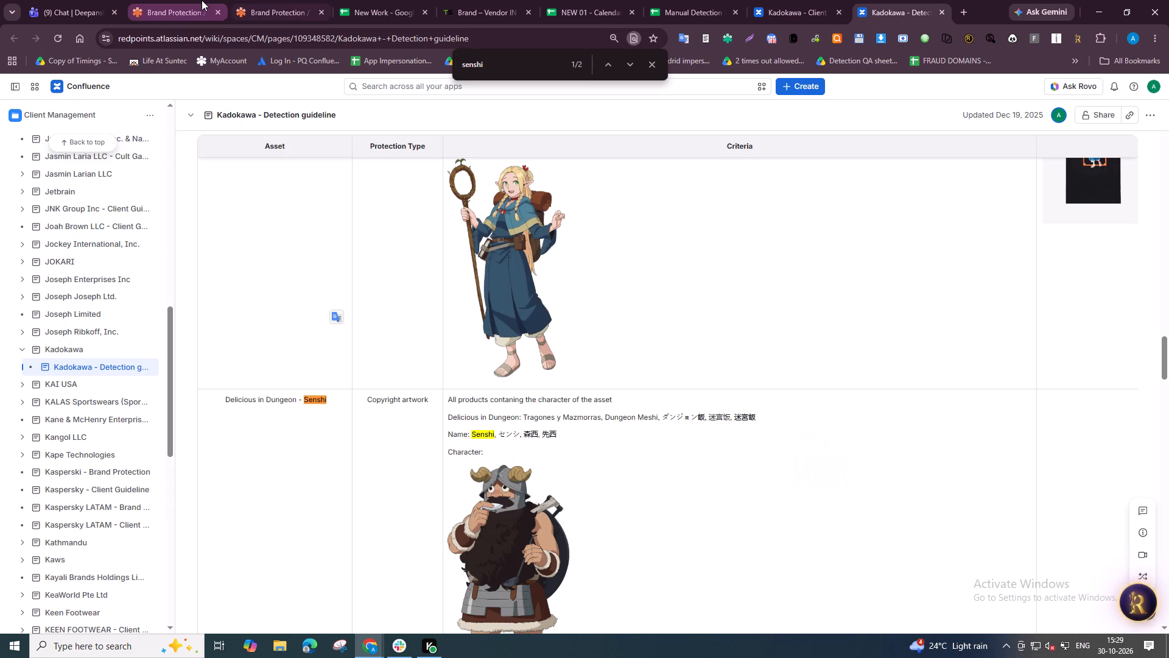
pyautogui.click(337, 335)
pyautogui.click(337, 346)
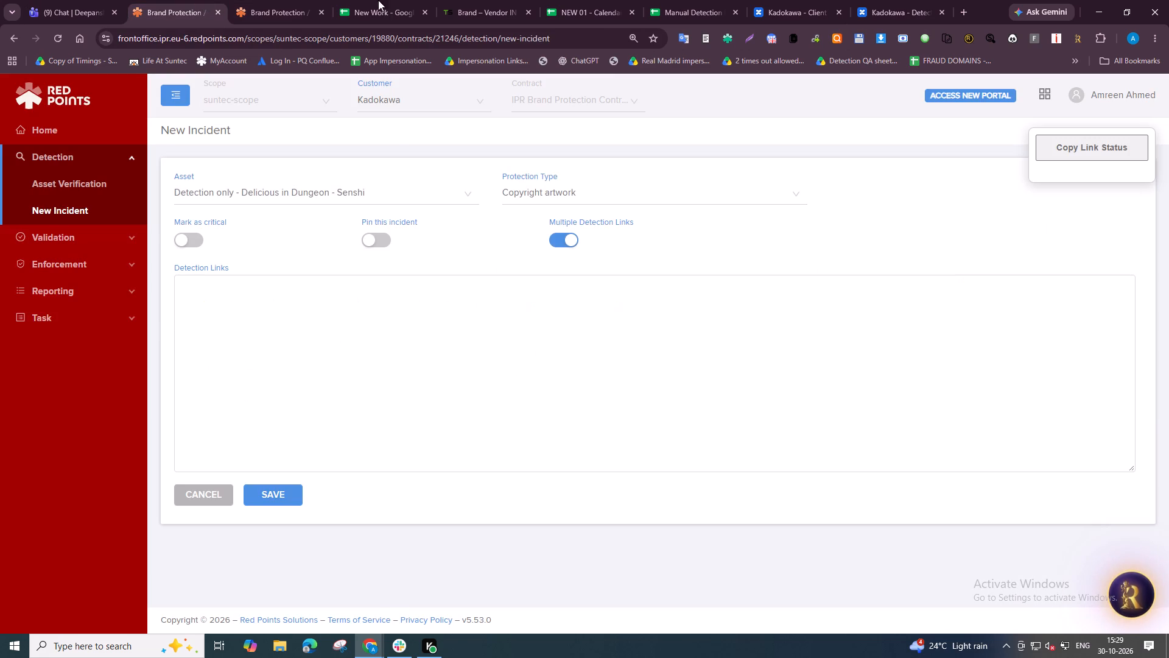
pyautogui.click(360, 0)
pyautogui.click(462, 465)
pyautogui.hotkey('ctrl', 'End')
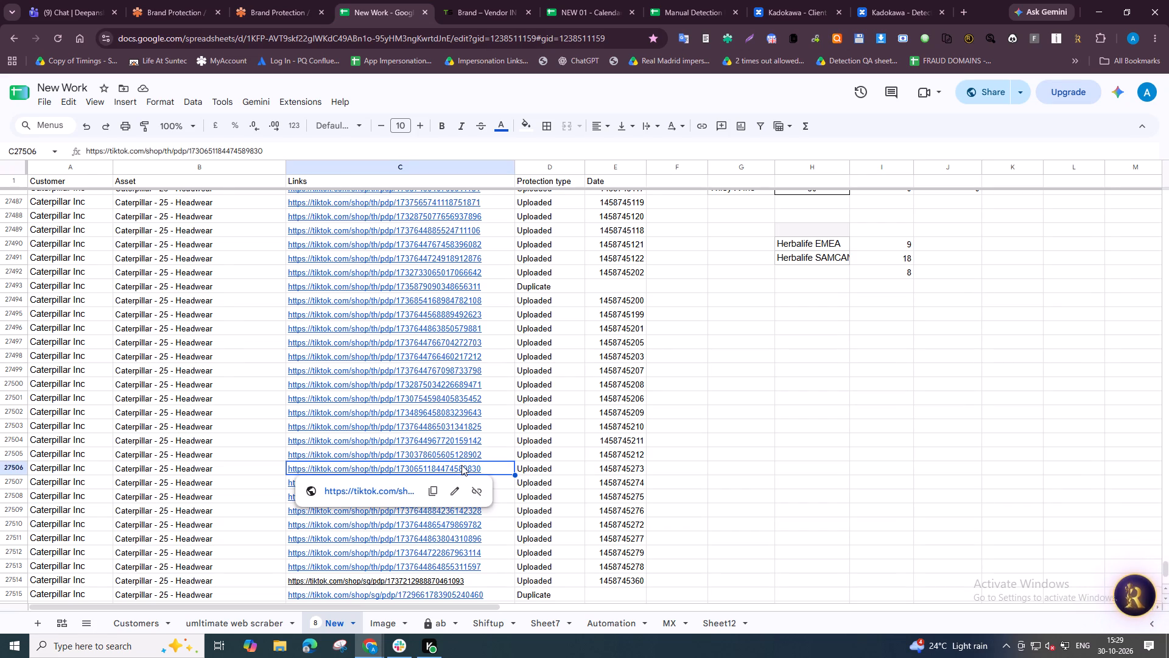
pyautogui.hotkey('ctrl', 'Left')
pyautogui.hotkey('ctrl', 'Left')
pyautogui.hotkey('ctrl', 'Up')
pyautogui.press('Down')
pyautogui.press('Right')
pyautogui.press('Right')
pyautogui.press('Down')
pyautogui.hotkey('ctrl', 'shift', 'v')
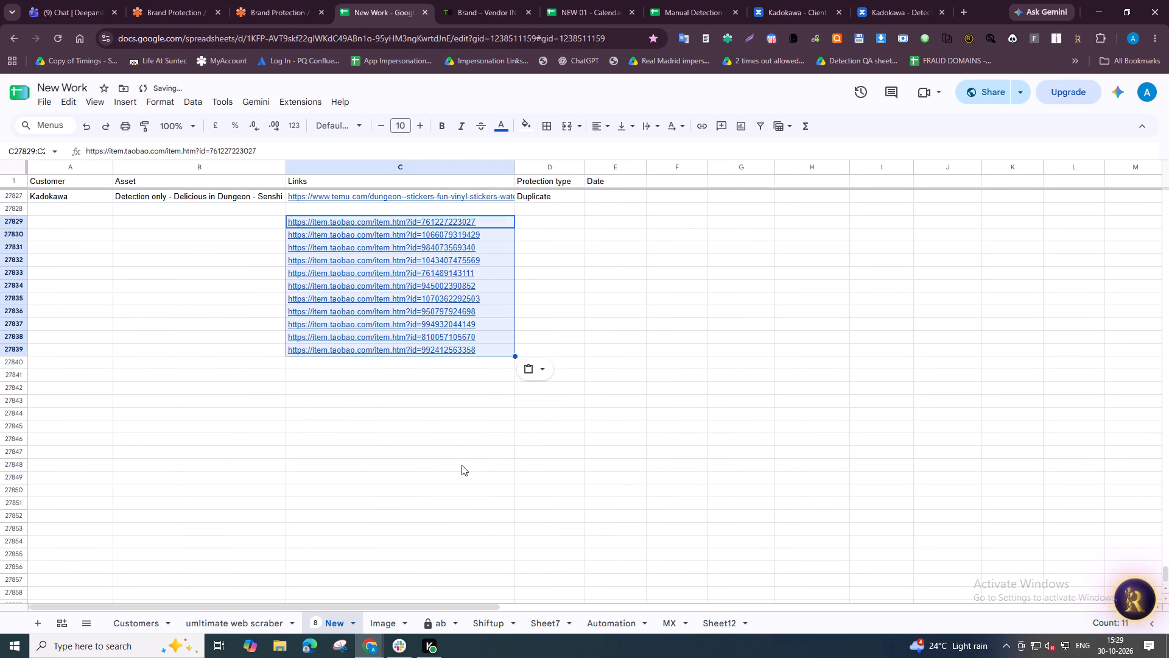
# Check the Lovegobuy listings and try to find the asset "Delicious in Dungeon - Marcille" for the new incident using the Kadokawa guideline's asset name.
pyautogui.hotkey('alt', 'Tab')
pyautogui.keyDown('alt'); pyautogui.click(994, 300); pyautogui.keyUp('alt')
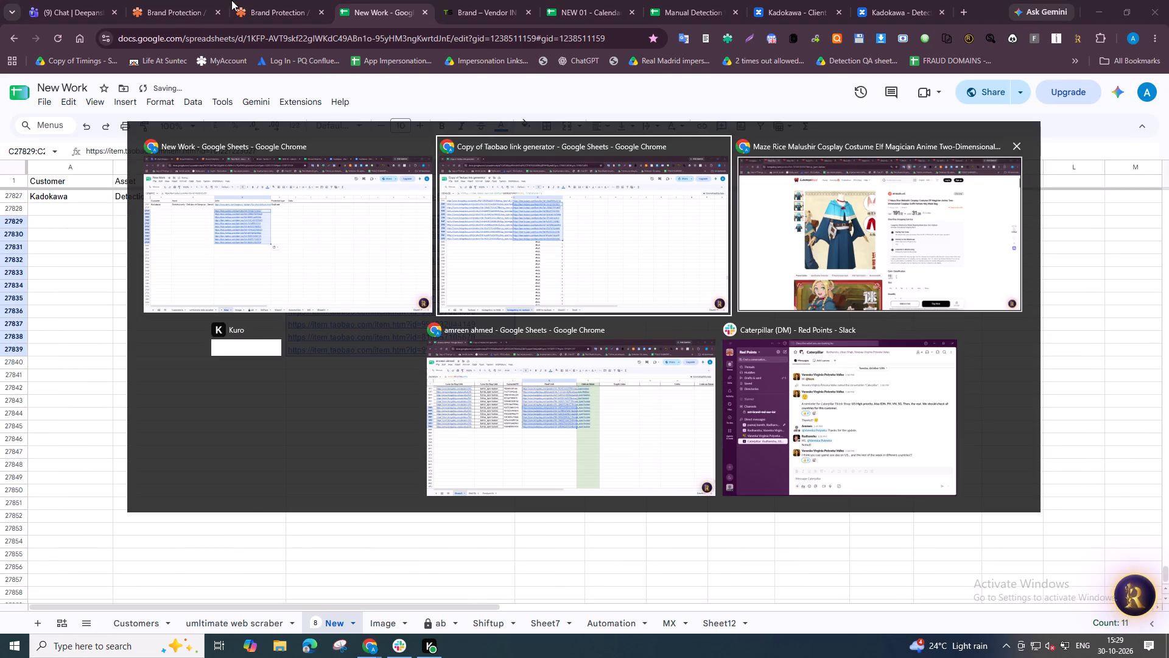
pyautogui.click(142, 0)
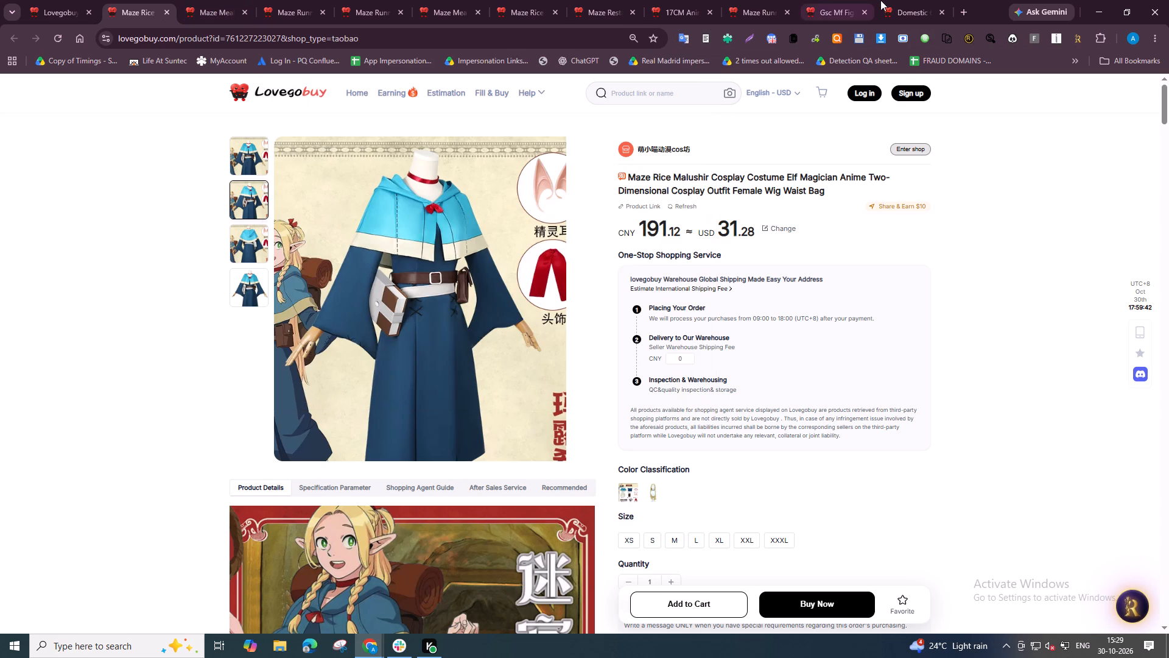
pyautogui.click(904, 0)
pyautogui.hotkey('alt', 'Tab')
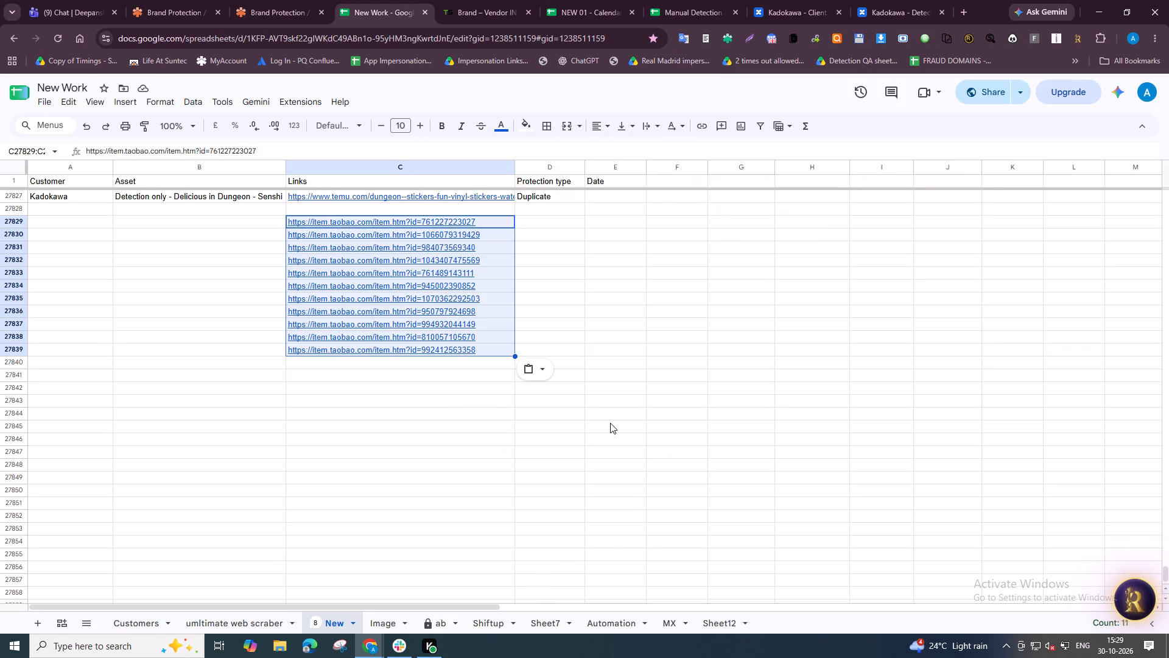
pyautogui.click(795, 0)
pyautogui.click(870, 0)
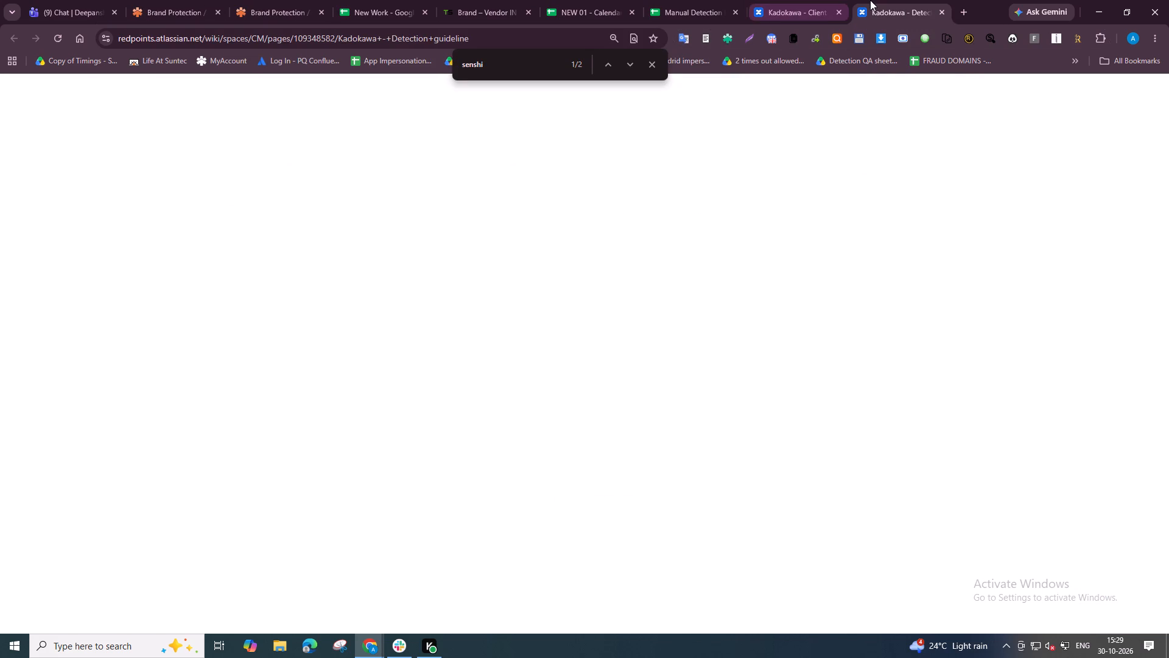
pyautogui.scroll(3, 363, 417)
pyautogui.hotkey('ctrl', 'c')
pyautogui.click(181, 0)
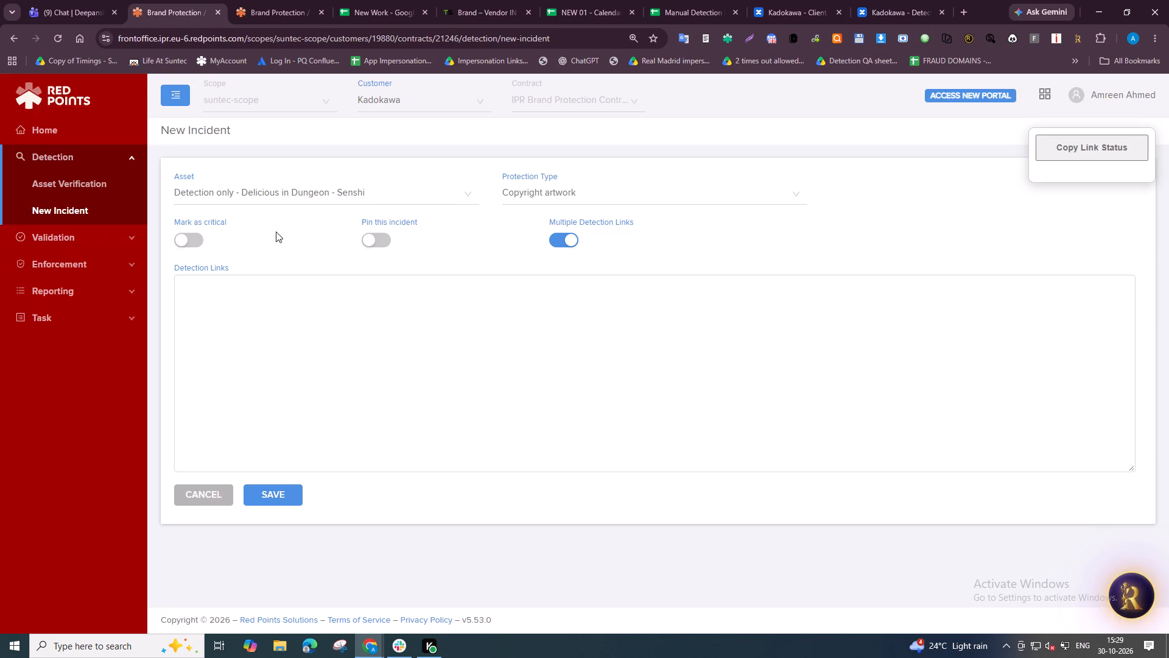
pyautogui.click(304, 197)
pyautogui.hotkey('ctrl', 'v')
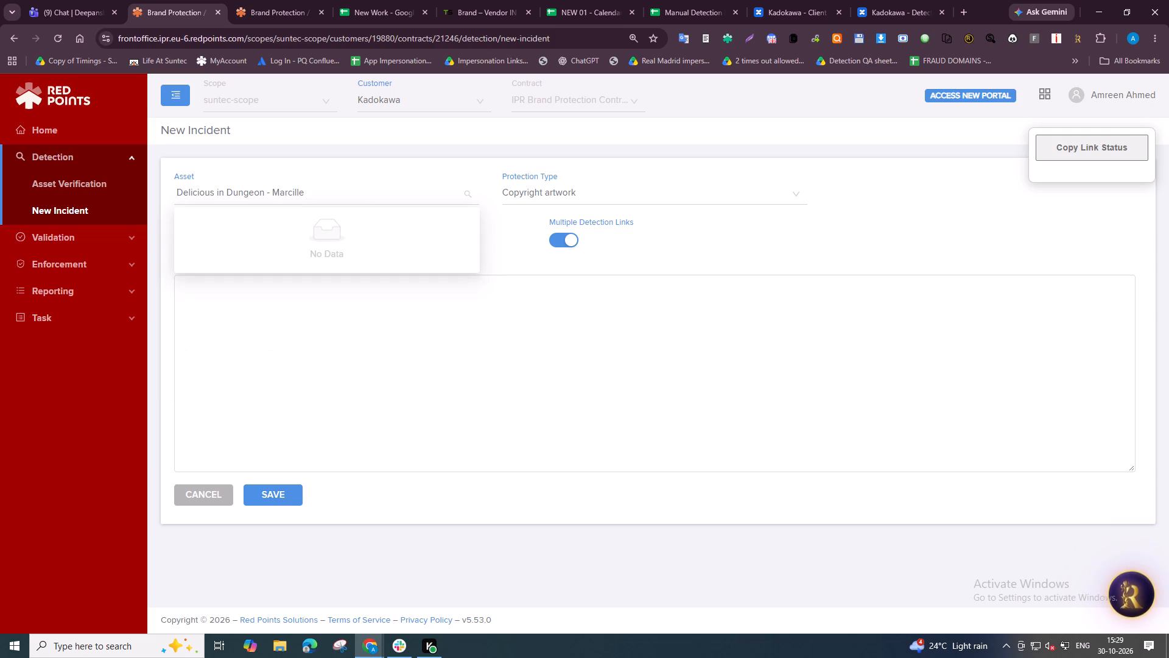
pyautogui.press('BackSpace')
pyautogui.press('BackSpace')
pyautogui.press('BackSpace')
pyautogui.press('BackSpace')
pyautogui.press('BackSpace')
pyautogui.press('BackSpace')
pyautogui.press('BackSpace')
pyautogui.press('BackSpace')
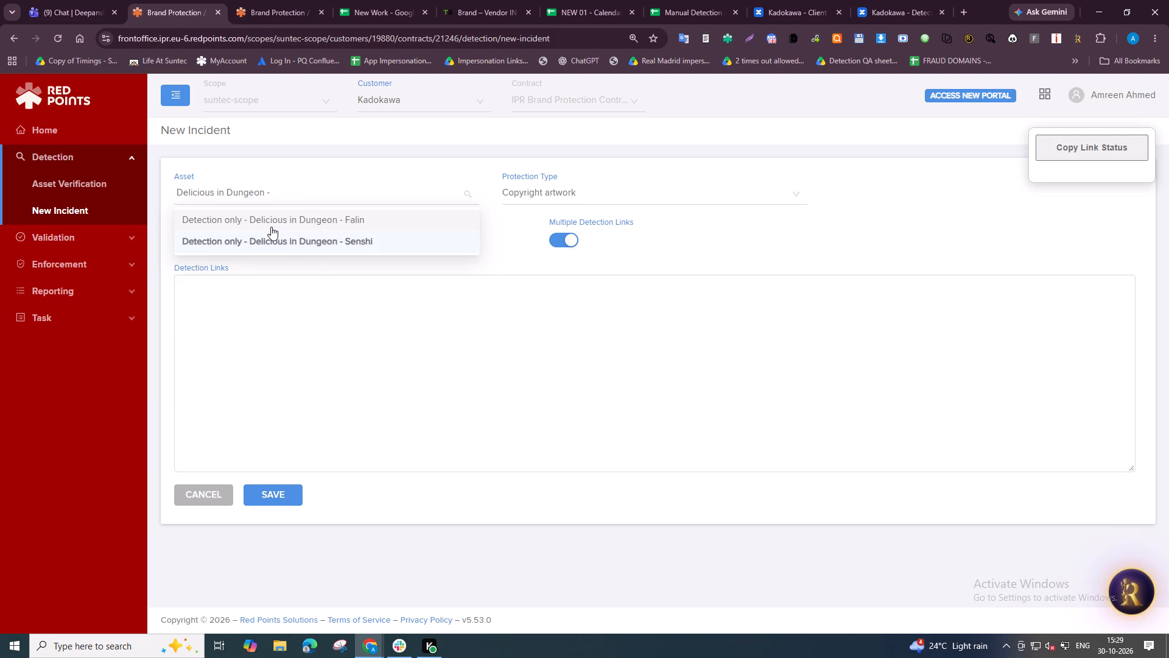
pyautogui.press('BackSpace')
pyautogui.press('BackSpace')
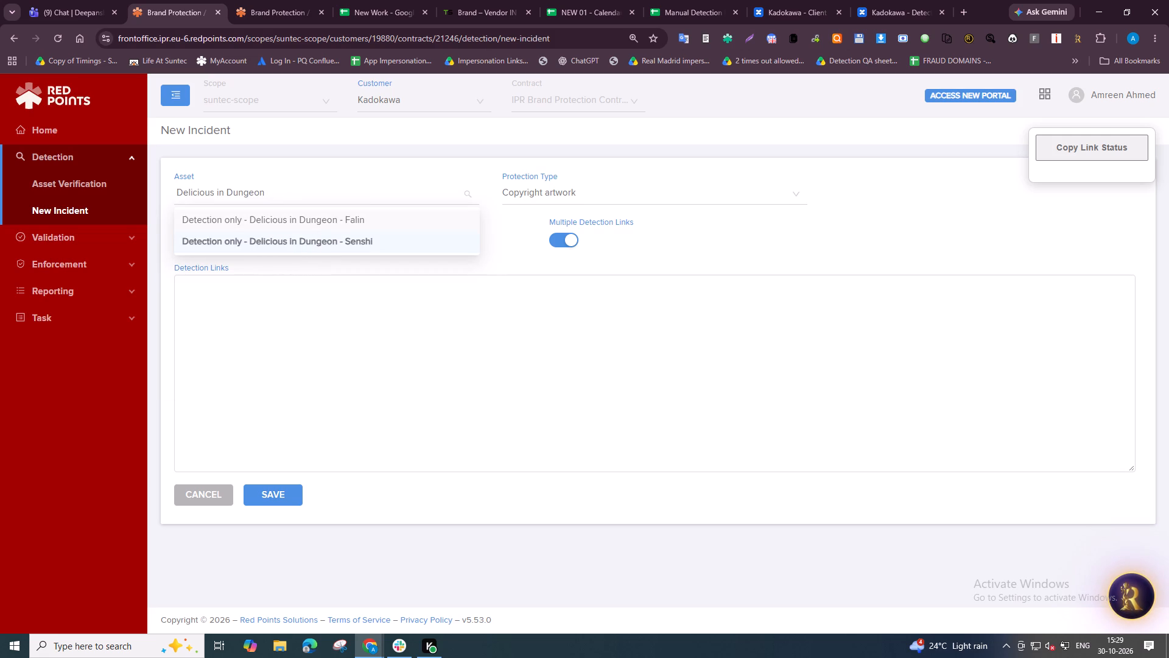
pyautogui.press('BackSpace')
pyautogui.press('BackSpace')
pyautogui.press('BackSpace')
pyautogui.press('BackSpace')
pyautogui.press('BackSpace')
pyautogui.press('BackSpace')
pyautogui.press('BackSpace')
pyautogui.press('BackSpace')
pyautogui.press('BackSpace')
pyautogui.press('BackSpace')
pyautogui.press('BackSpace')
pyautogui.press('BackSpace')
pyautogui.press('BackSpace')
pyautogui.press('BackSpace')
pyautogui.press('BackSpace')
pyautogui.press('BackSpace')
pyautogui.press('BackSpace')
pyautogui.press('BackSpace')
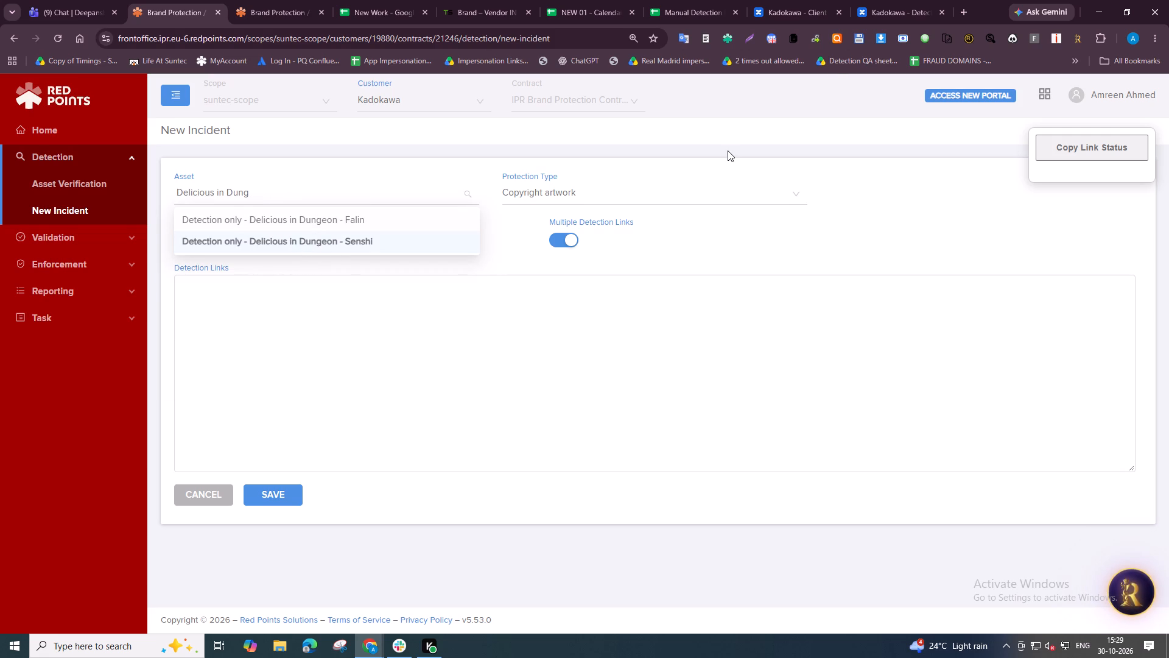
# Copy "Marcille" from the Kadokawa detection guideline and set the new incident's asset to "Delicious in Dungeon - Marcille".
pyautogui.click(915, 0)
pyautogui.doubleClick(320, 272)
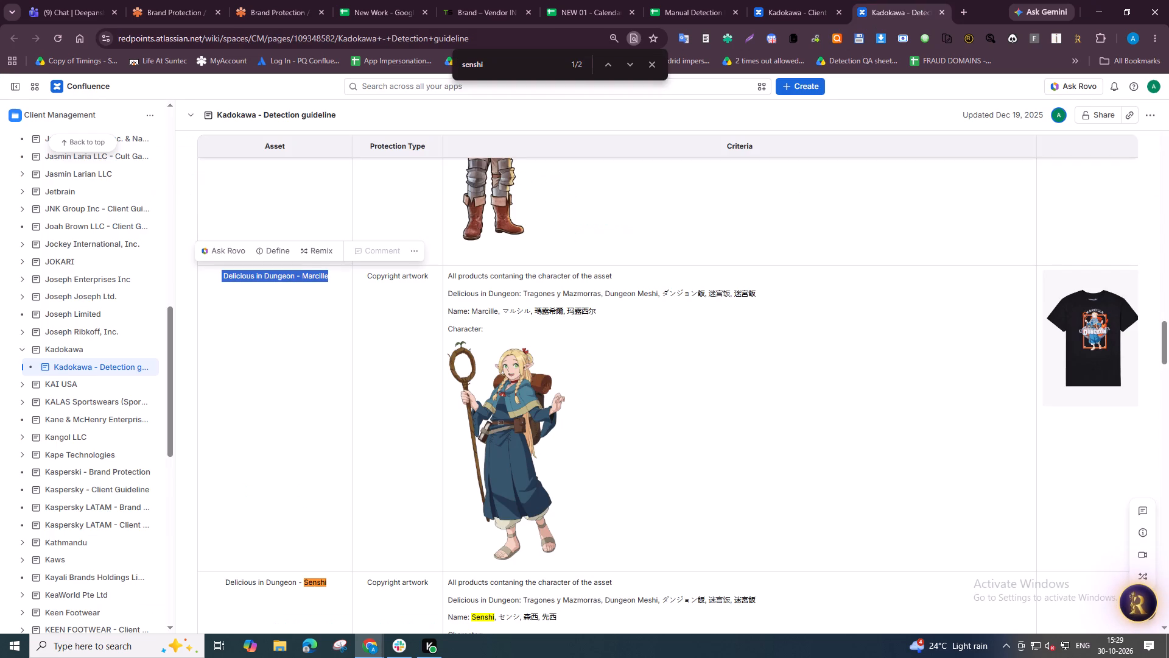
pyautogui.hotkey('ctrl', 'c')
pyautogui.click(204, 0)
pyautogui.tripleClick(256, 200)
pyautogui.hotkey('ctrl', 'a')
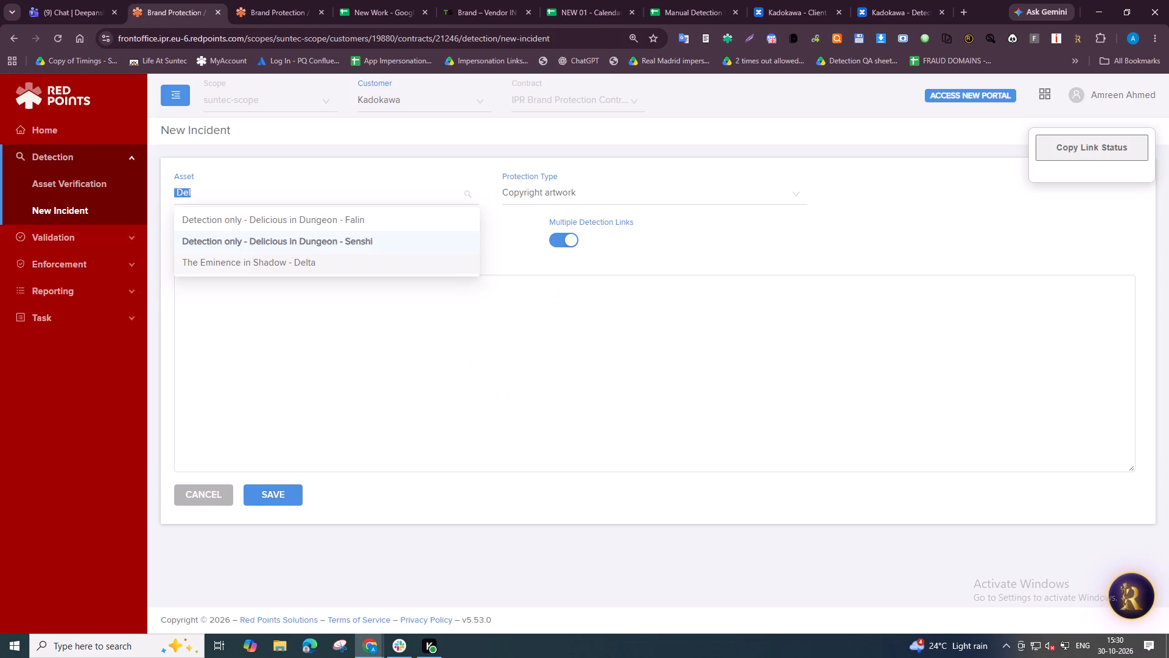
pyautogui.hotkey('ctrl', 'v')
pyautogui.click(272, 219)
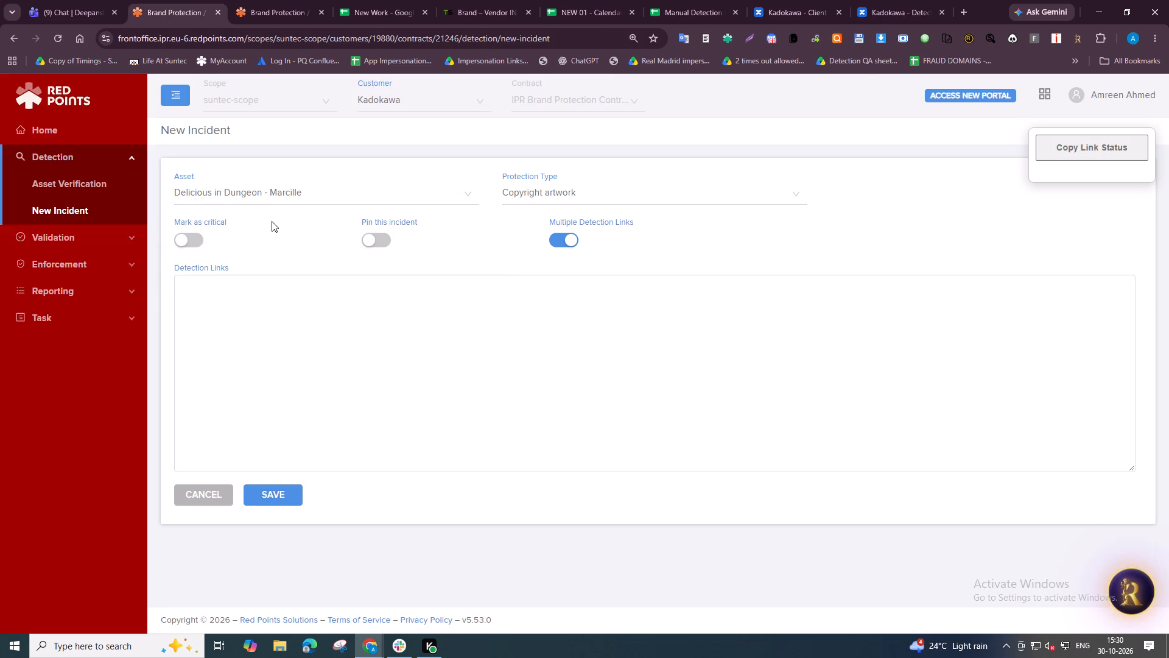
# Copy the Taobao links from New Work's Links column, C27829 to C27839, into the new incident's Detection Links.
pyautogui.click(281, 354)
pyautogui.click(884, 0)
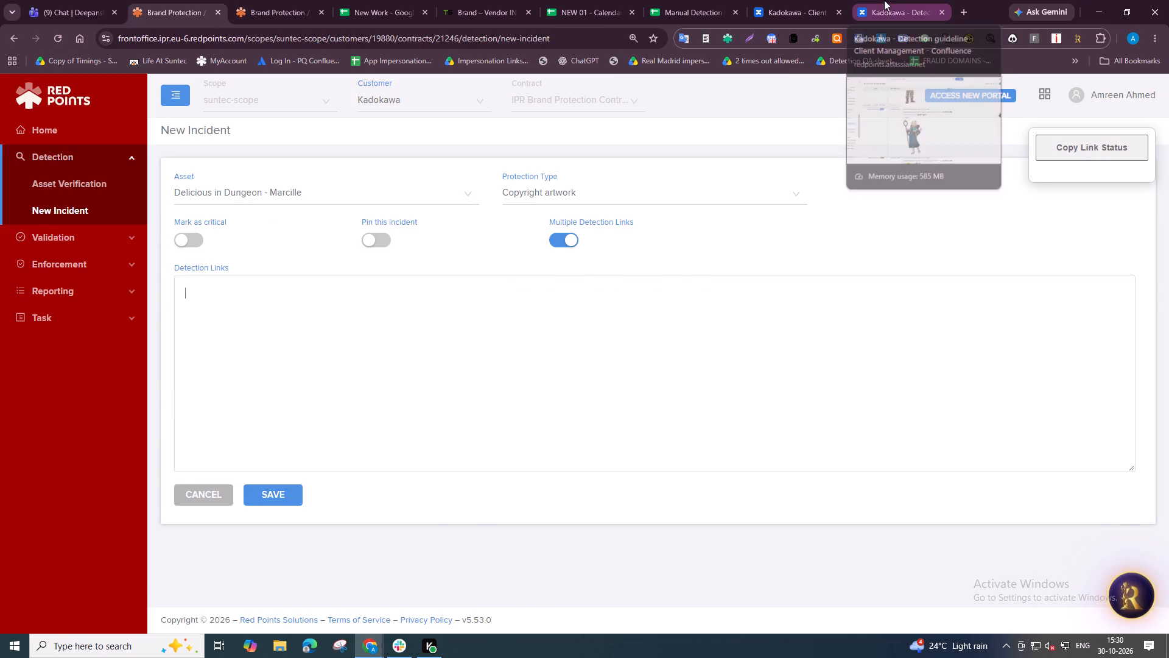
pyautogui.click(402, 0)
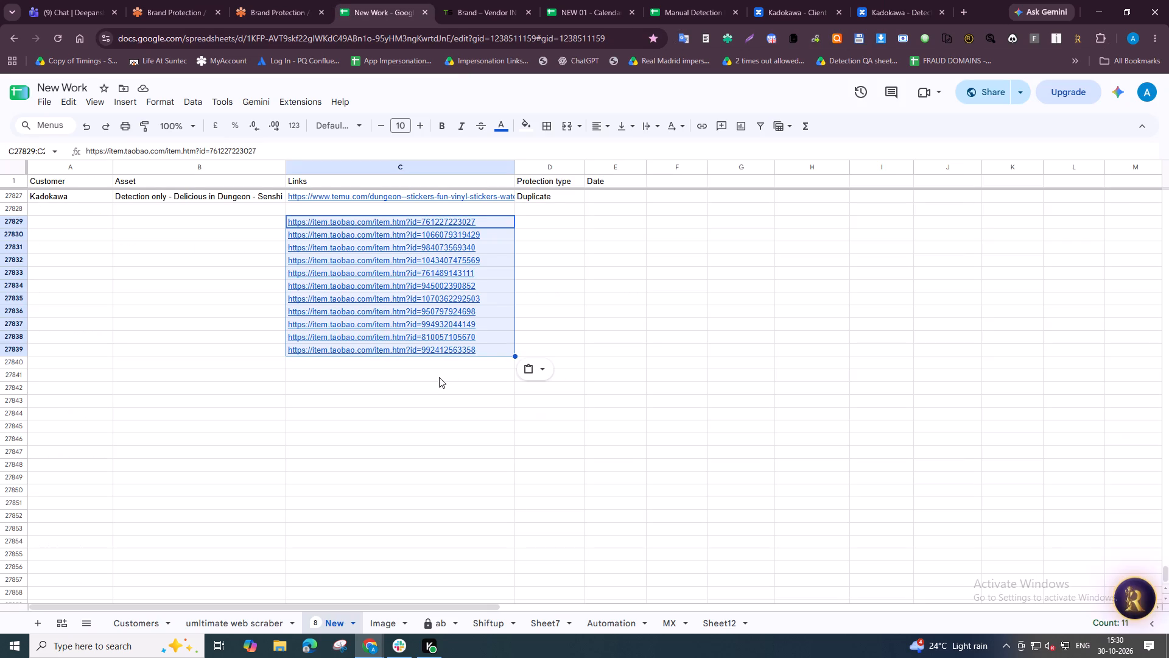
pyautogui.hotkey('ctrl', 'c')
pyautogui.hotkey('ctrl', 'c')
pyautogui.click(215, 0)
pyautogui.click(308, 376)
pyautogui.hotkey('ctrl', 'v')
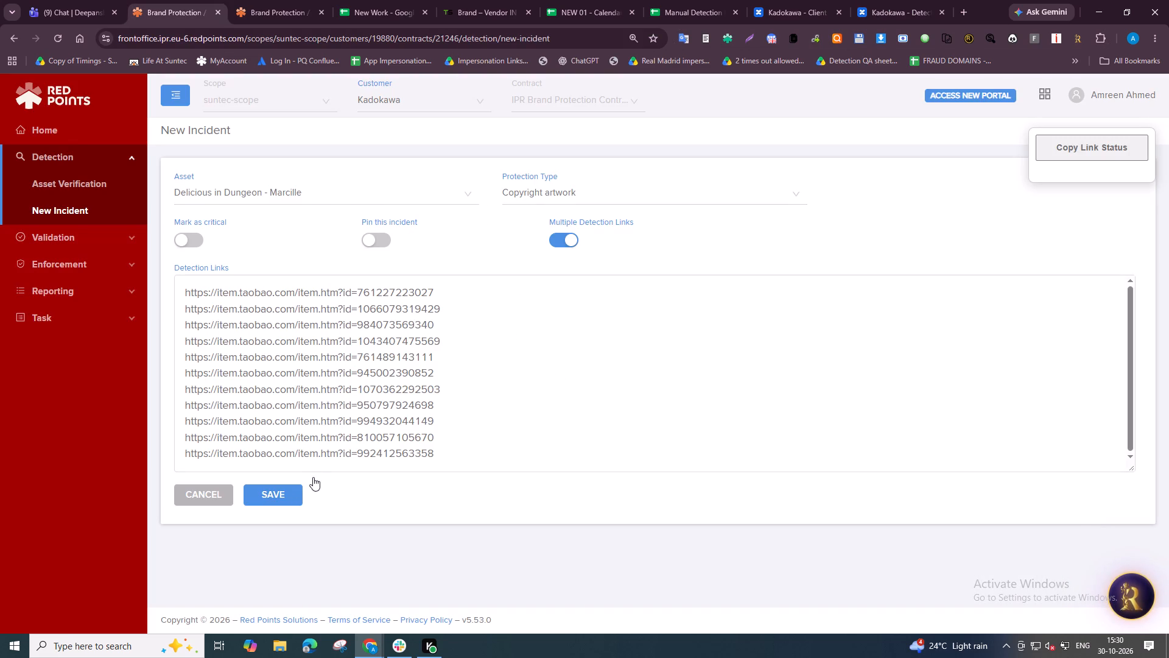
# Recheck the asset against the Kadokawa detection guideline and save the new incident with its Taobao links.
pyautogui.click(891, 0)
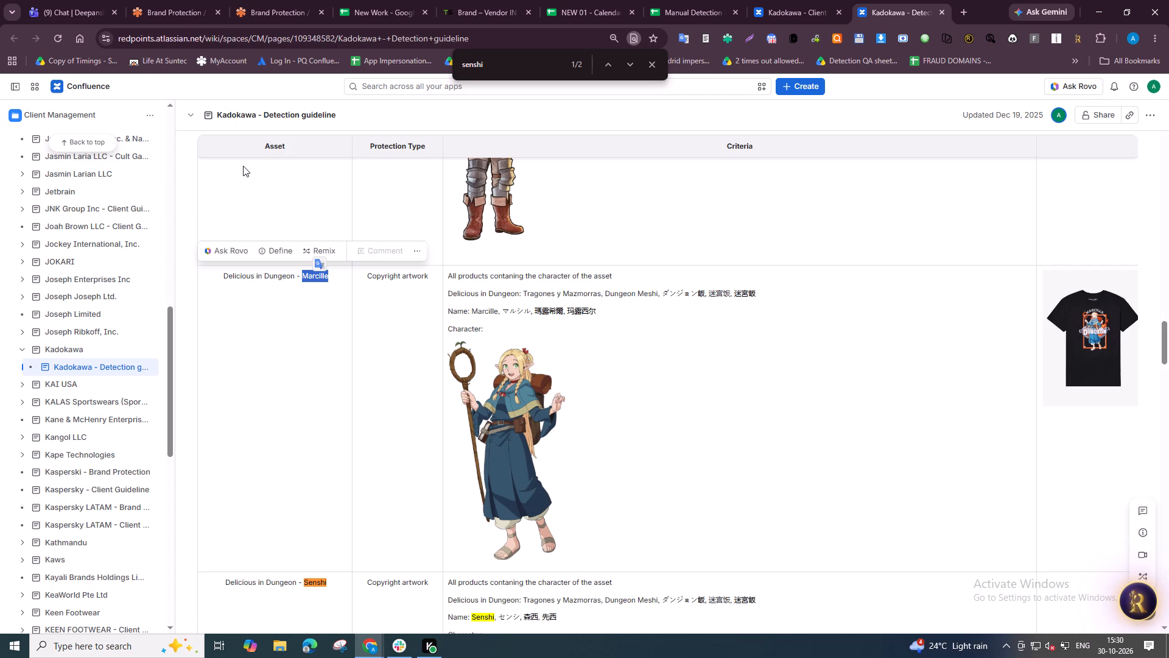
pyautogui.click(180, 0)
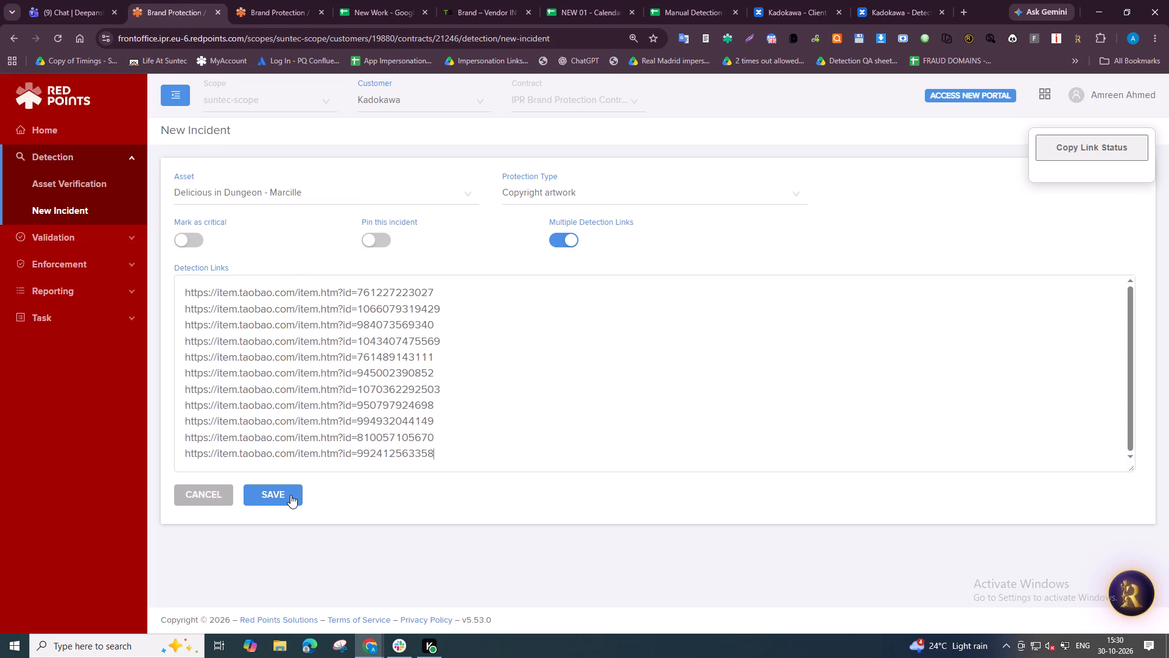
pyautogui.click(347, 0)
pyautogui.click(178, 0)
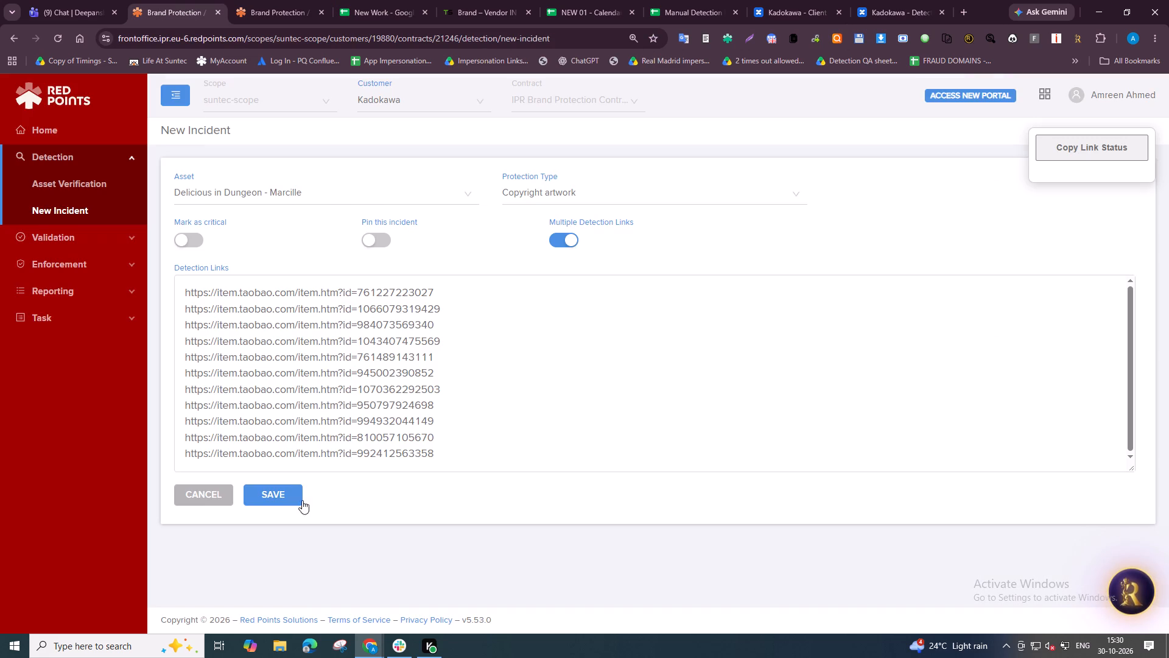
pyautogui.click(293, 498)
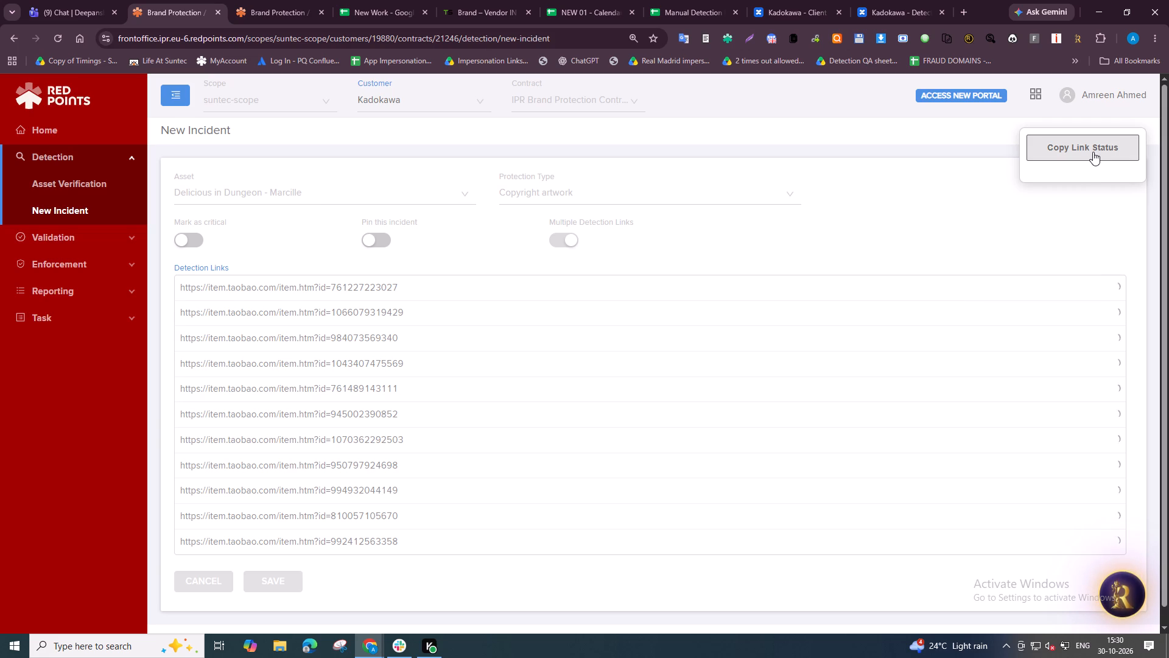
# Copy the link status of the submitted Taobao incidents and paste it over their links in New Work from C27829.
pyautogui.click(1093, 152)
pyautogui.scroll(-6, 1022, 299)
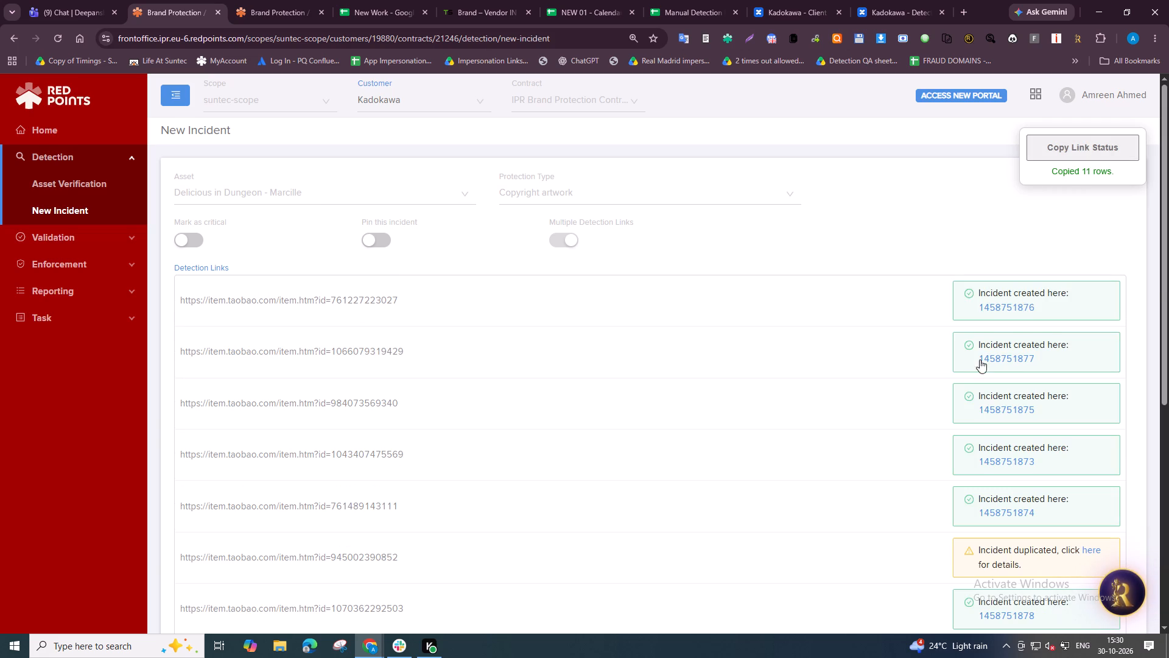
pyautogui.click(398, 0)
pyautogui.hotkey('ctrl', 'v')
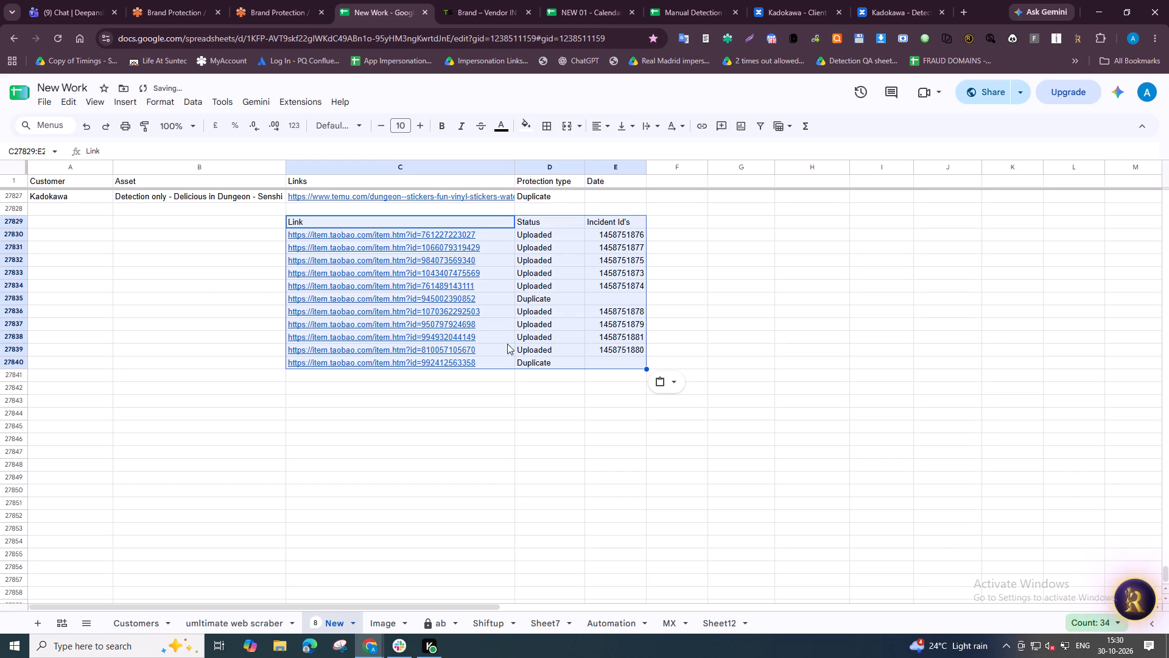
pyautogui.click(496, 295)
pyautogui.hotkey('ctrl', 'c')
pyautogui.click(505, 451)
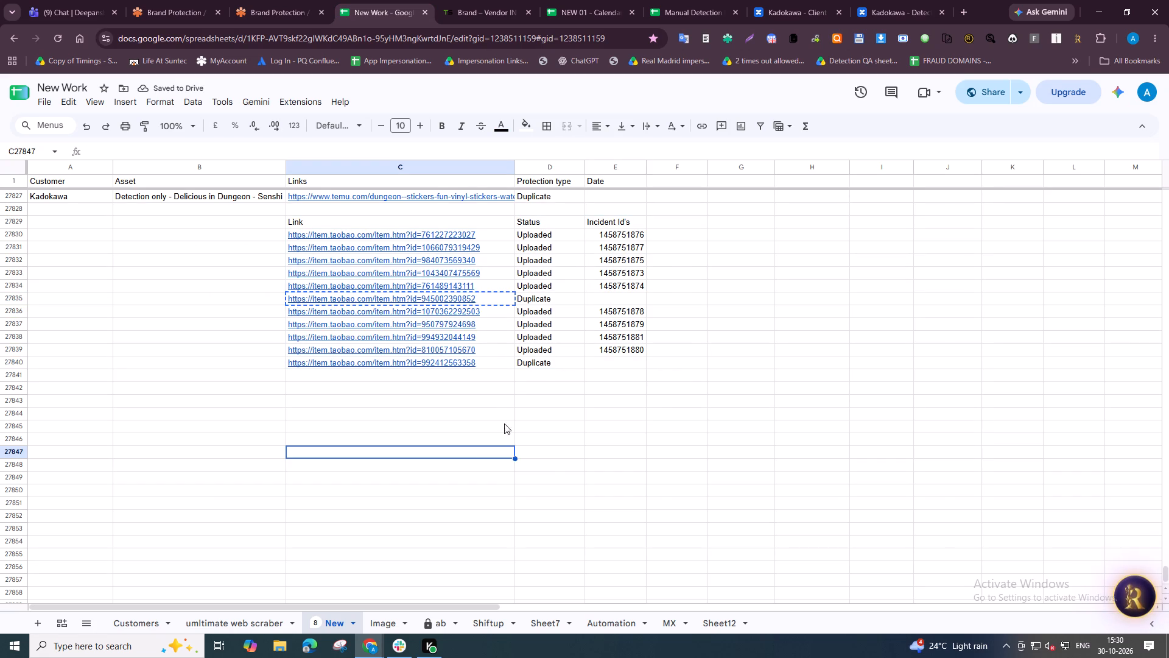
pyautogui.hotkey('ctrl', 'v')
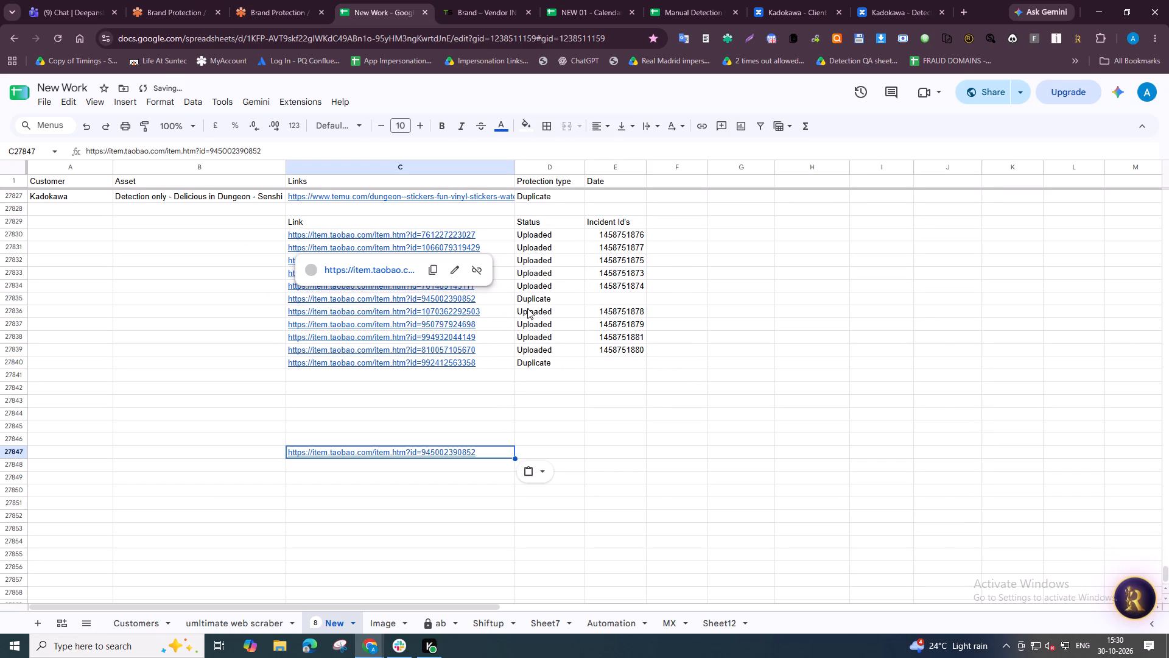
pyautogui.click(491, 361)
pyautogui.hotkey('ctrl', 'c')
pyautogui.click(478, 467)
pyautogui.hotkey('ctrl', 'v')
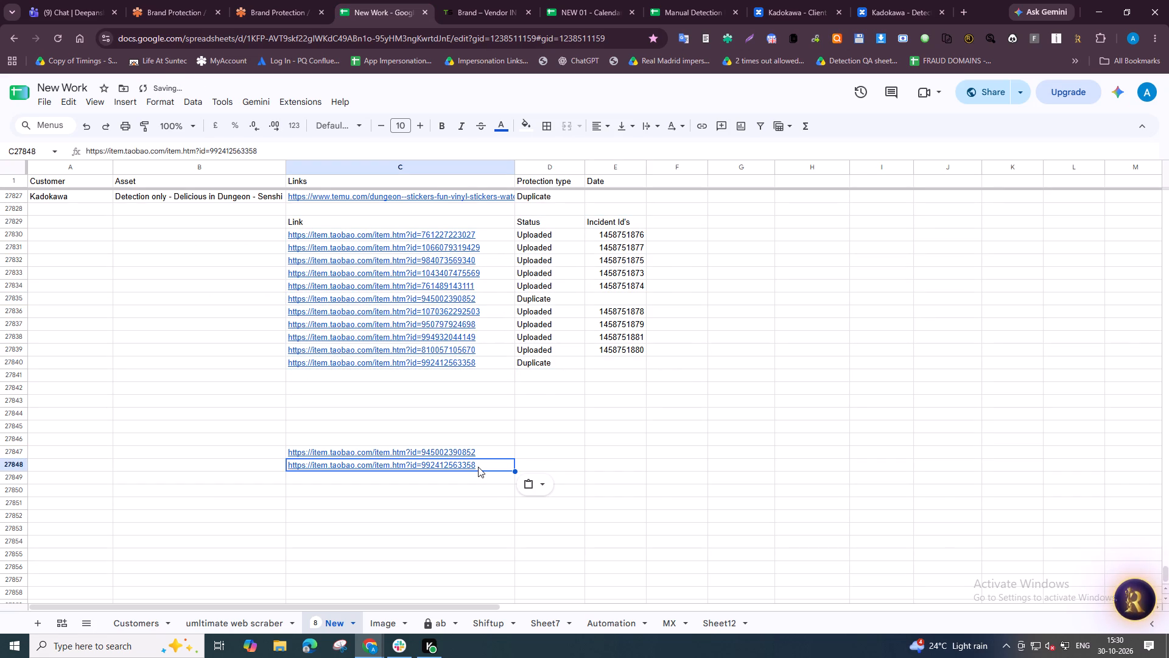
# Paste the two duplicate Taobao links as values into the first empty column A rows of Taobao link generator's Tmall sheet.
pyautogui.hotkey('shift', 'Up')
pyautogui.hotkey('ctrl', 'c')
pyautogui.hotkey('alt', 'Tab')
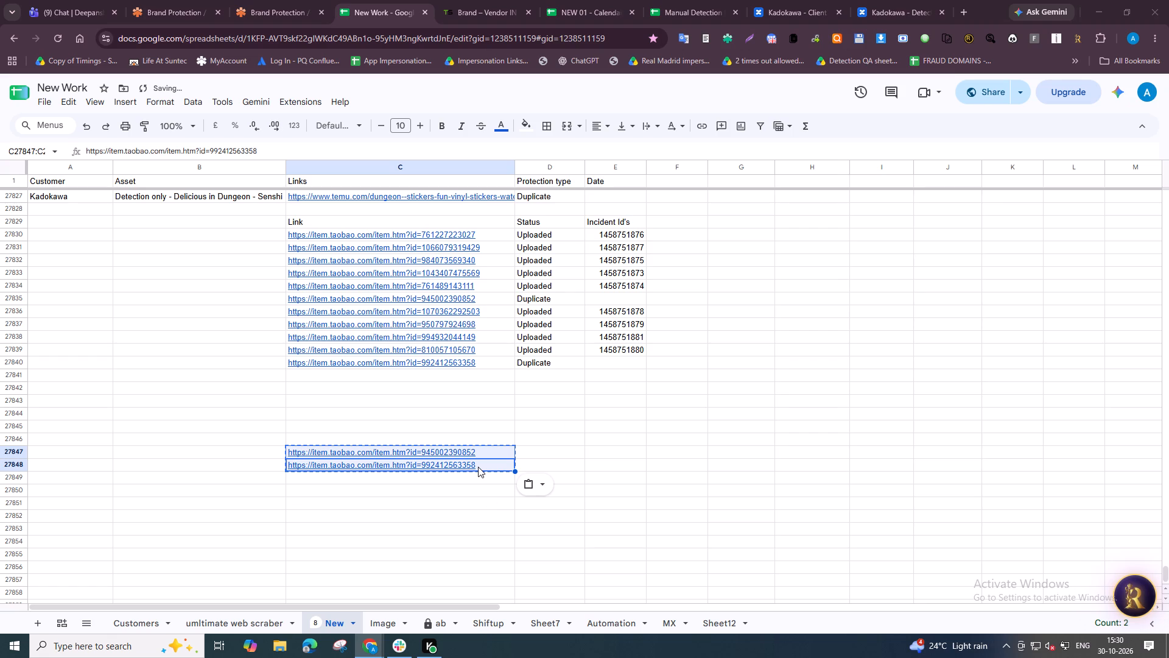
pyautogui.hotkey('alt', 'Tab')
pyautogui.click(547, 623)
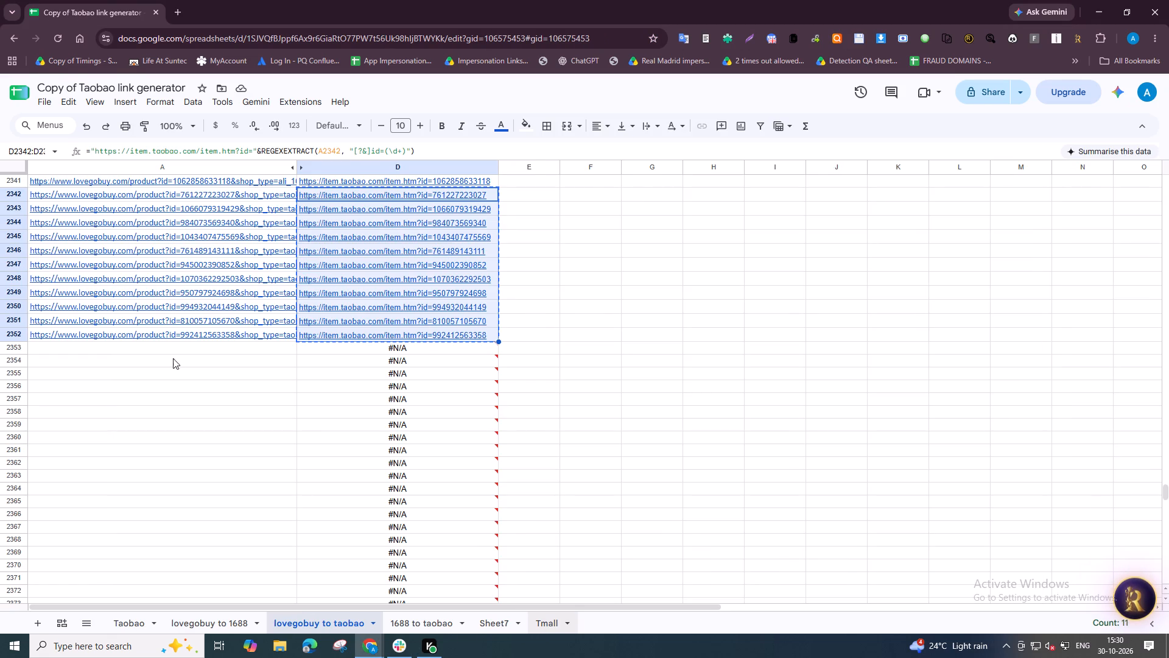
pyautogui.click(146, 288)
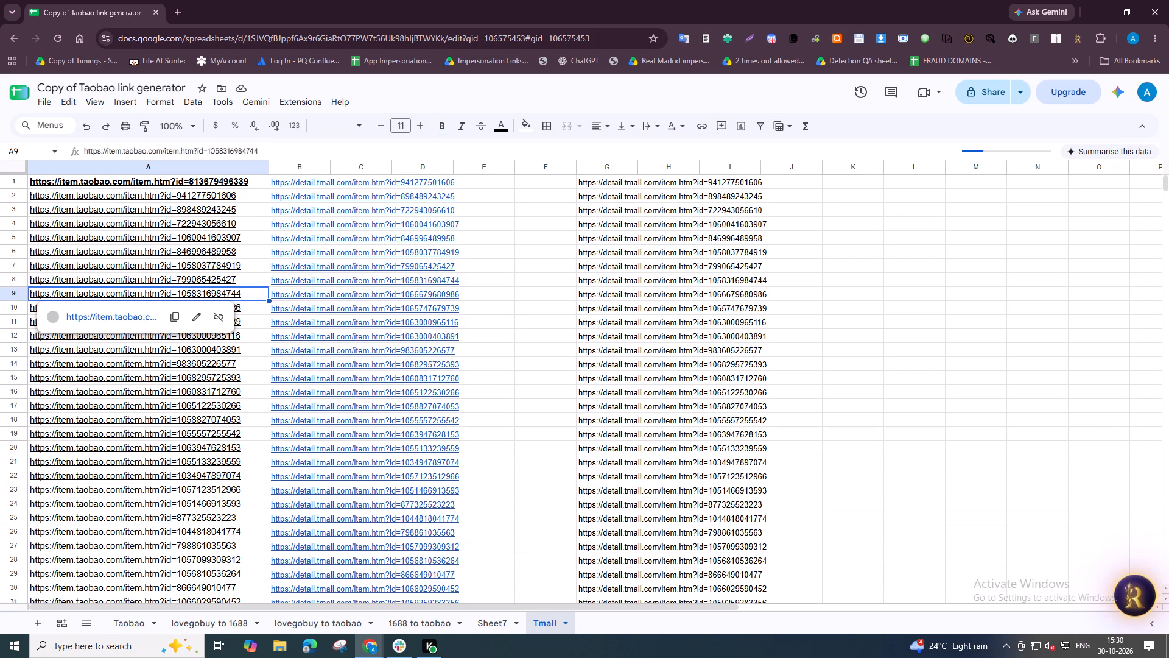
pyautogui.hotkey('ctrl', 'End')
pyautogui.hotkey('ctrl', 'Left')
pyautogui.hotkey('ctrl', 'Left')
pyautogui.hotkey('ctrl', 'Up')
pyautogui.press('Down')
pyautogui.hotkey('ctrl', 'shift', 'v')
# Fill the Tmall conversion formula down column B for the two new links in rows 3792 and 3793.
pyautogui.press('Right')
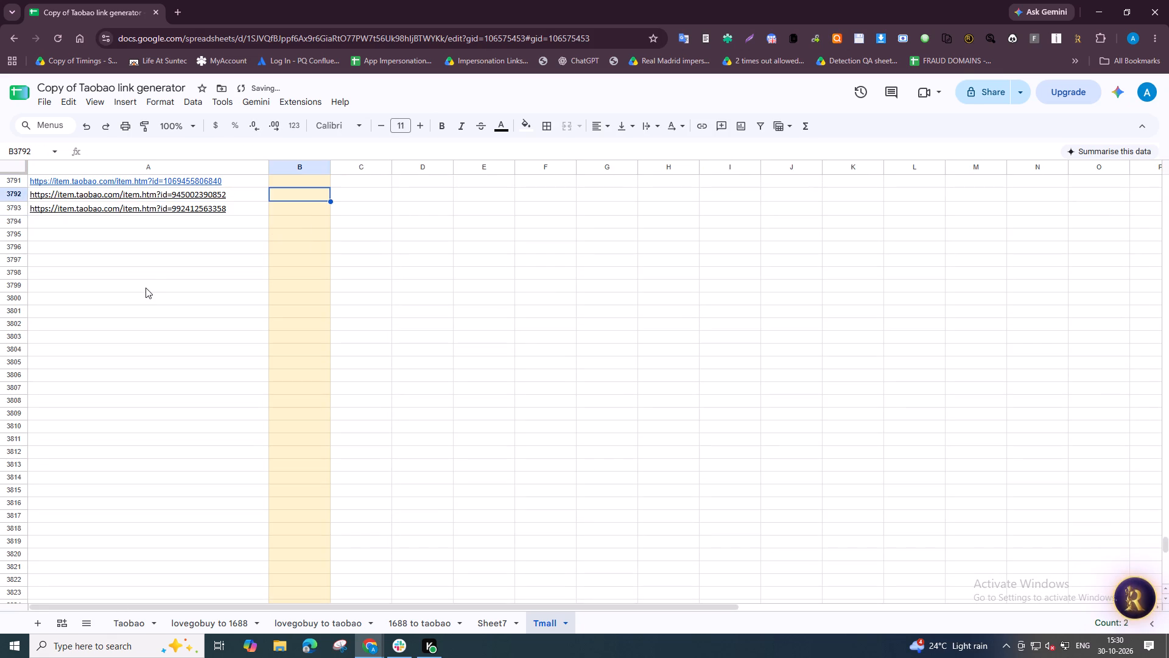
pyautogui.hotkey('ctrl', 'd')
pyautogui.hotkey('shift', 'Down')
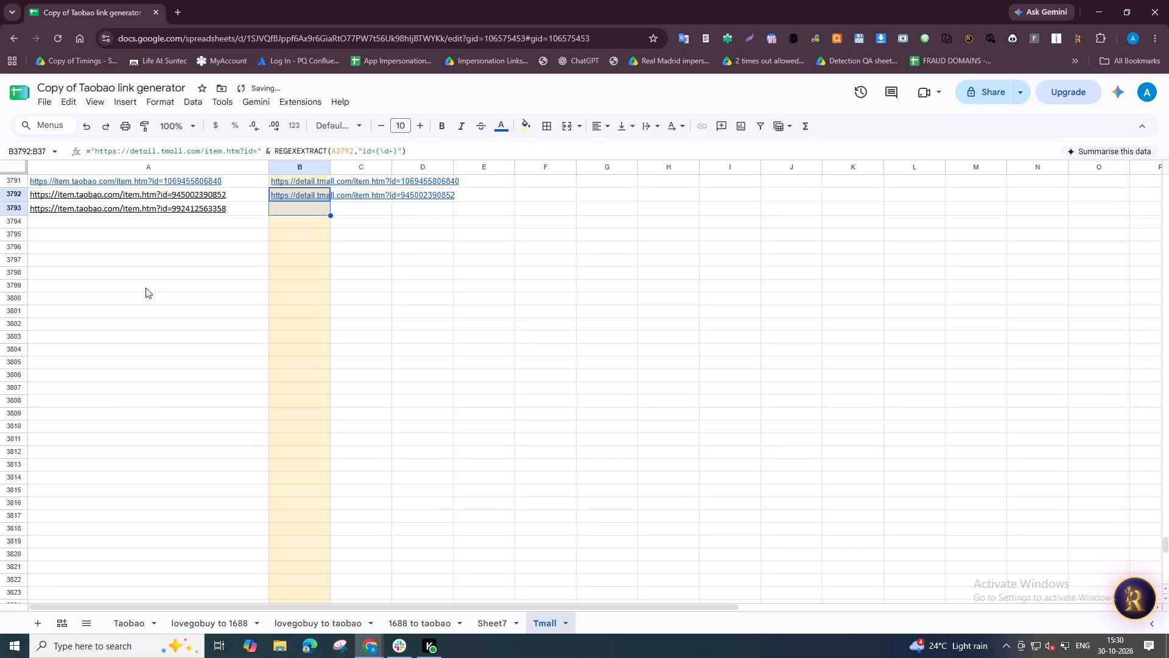
pyautogui.hotkey('ctrl', 'd')
# Replace the incident's Detection Links with the two converted Tmall links, keeping asset Delicious in Dungeon - Marcille, and save.
pyautogui.hotkey('ctrl', 'c')
pyautogui.hotkey('ctrl', 'c')
pyautogui.hotkey('ctrl', 'c')
pyautogui.hotkey('ctrl', 'c')
pyautogui.hotkey('ctrl', 'c')
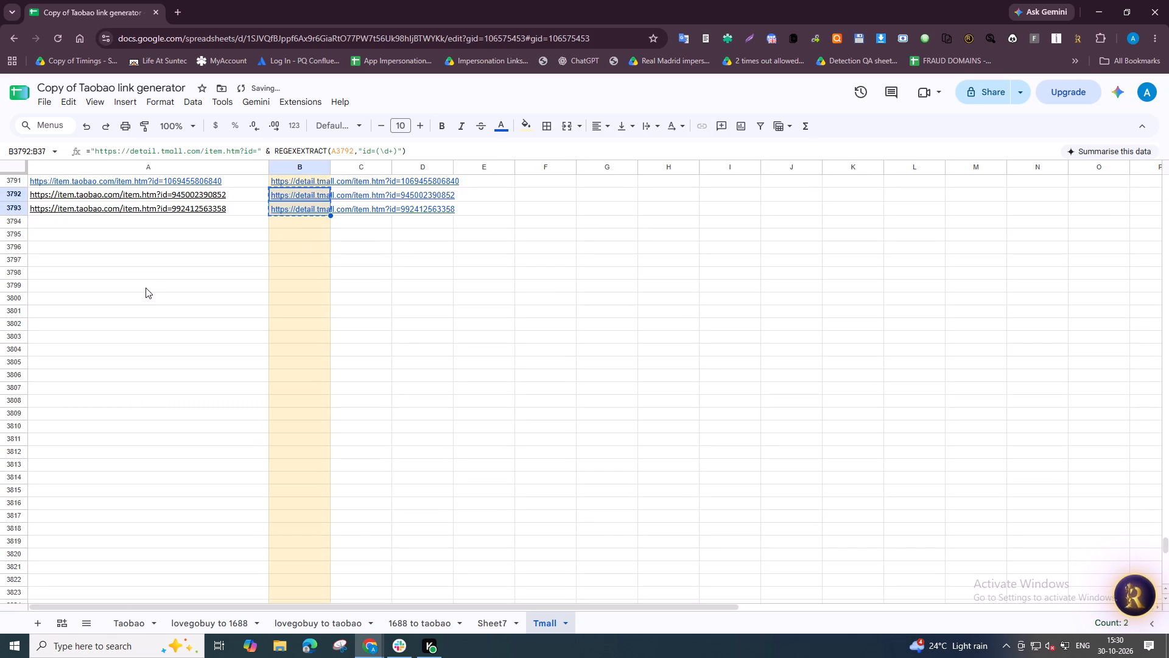
pyautogui.hotkey('ctrl', 'c')
pyautogui.hotkey('alt', 'Tab')
pyautogui.click(157, 0)
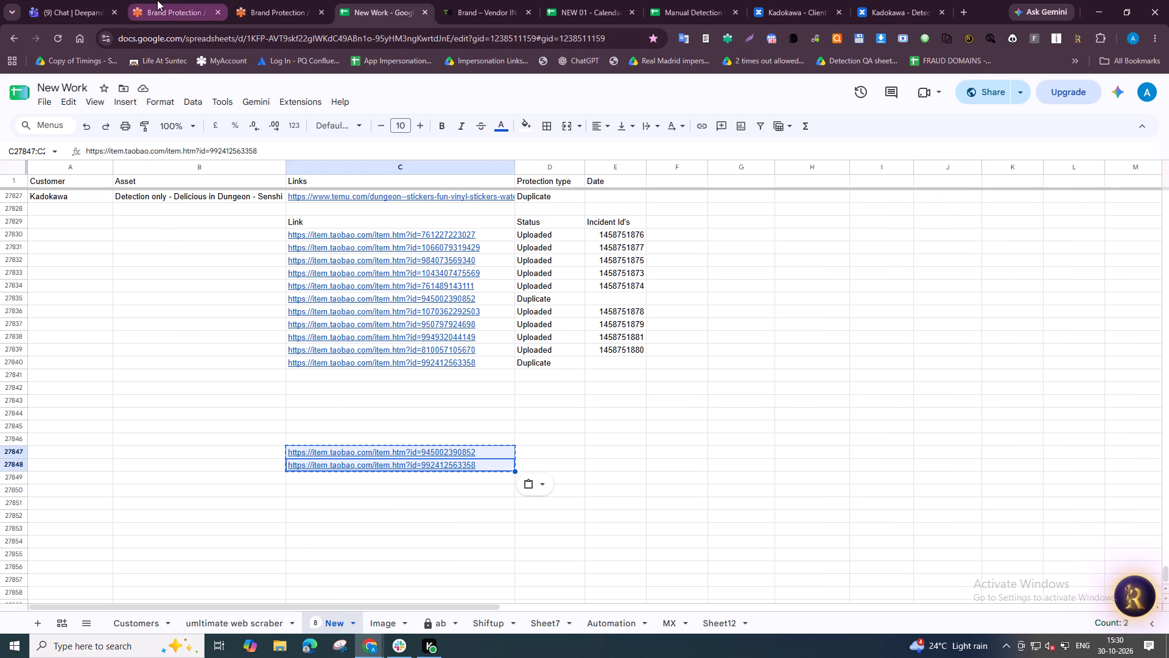
pyautogui.click(286, 531)
pyautogui.click(299, 359)
pyautogui.hotkey('ctrl', 'v')
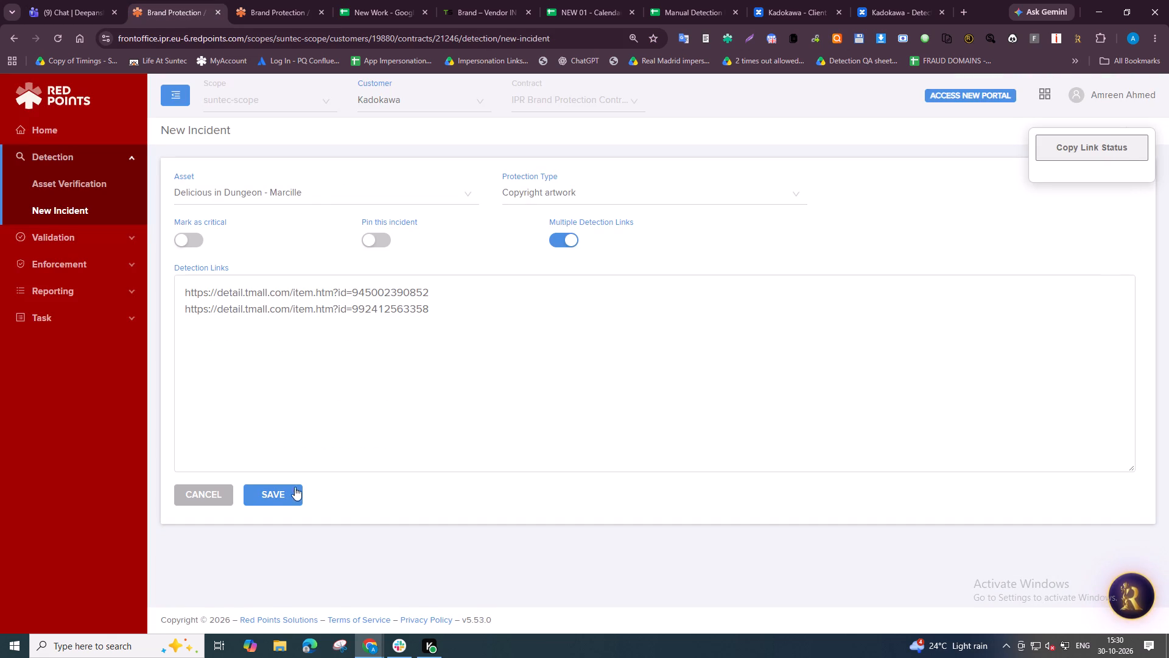
pyautogui.click(291, 493)
# Copy the link status of the two Tmall incidents and paste it into New Work from C27847.
pyautogui.click(1119, 151)
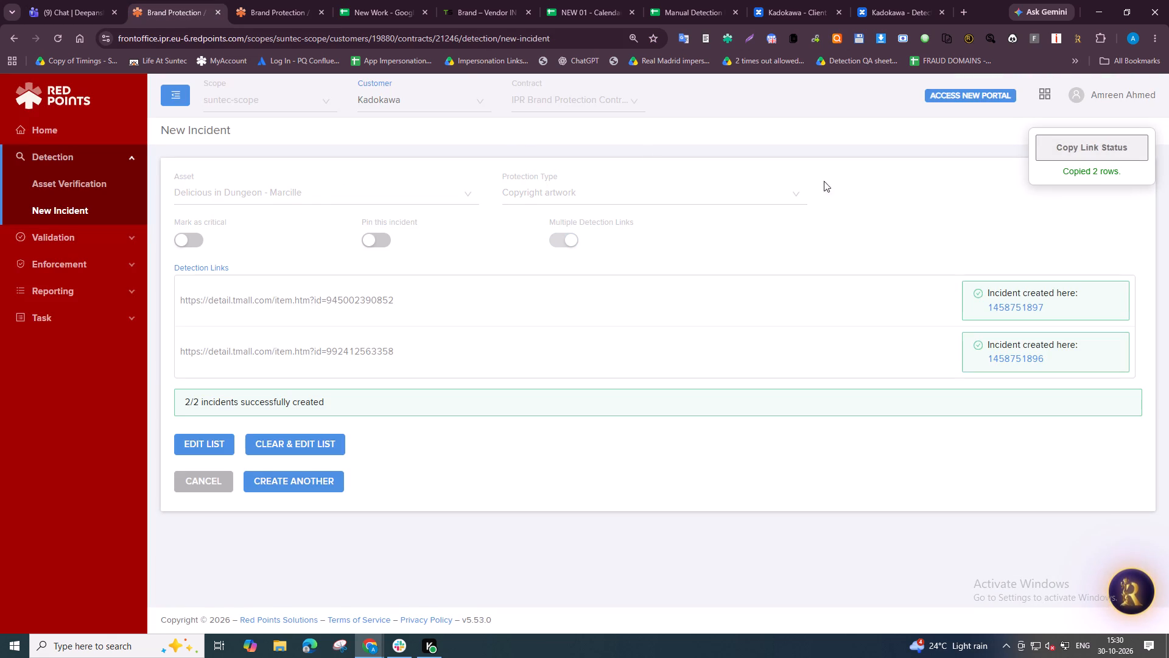
pyautogui.click(409, 0)
pyautogui.hotkey('ctrl', 'v')
# Move the two Tmall result rows, without their header, directly beneath the Taobao results at C27841.
pyautogui.click(446, 462)
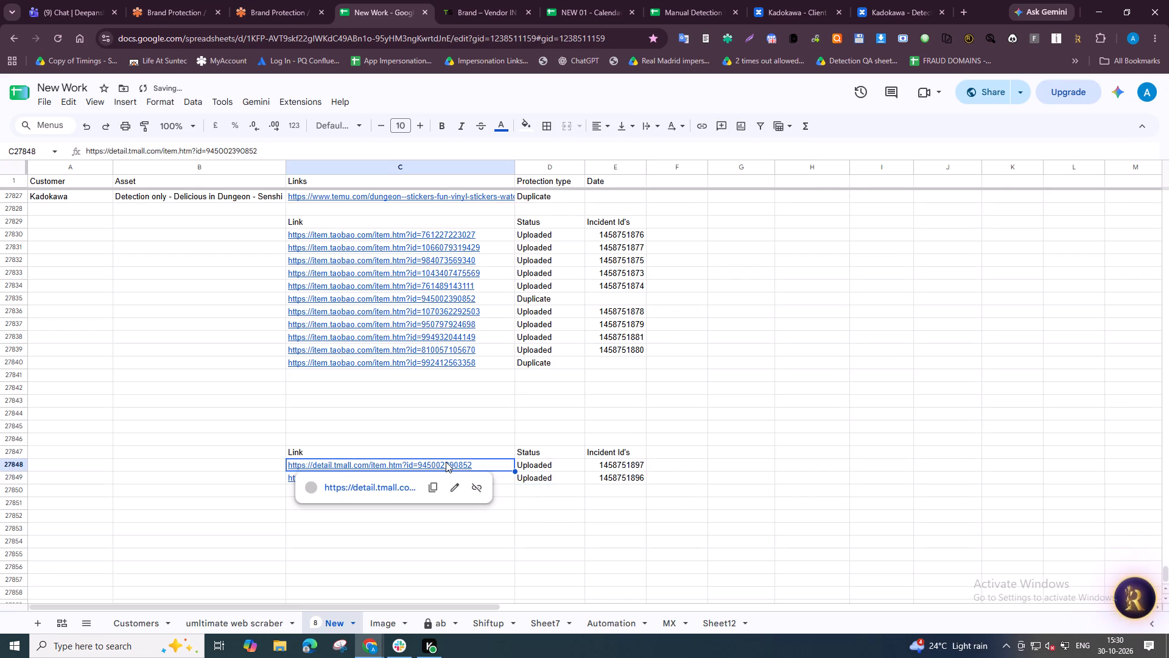
pyautogui.hotkey('ctrl', 'shift', 'Down')
pyautogui.hotkey('shift', 'Right')
pyautogui.hotkey('shift', 'Right')
pyautogui.hotkey('ctrl', 'x')
pyautogui.hotkey('ctrl', 'Up')
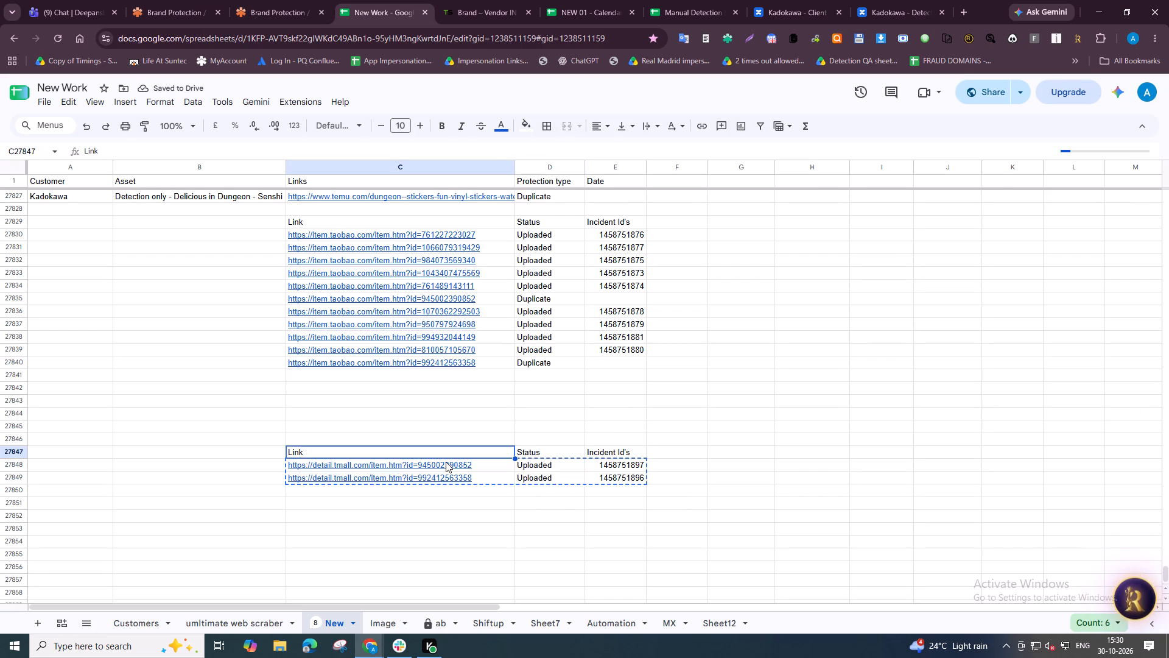
pyautogui.hotkey('ctrl', 'Up')
pyautogui.press('Down')
pyautogui.hotkey('ctrl', 'v')
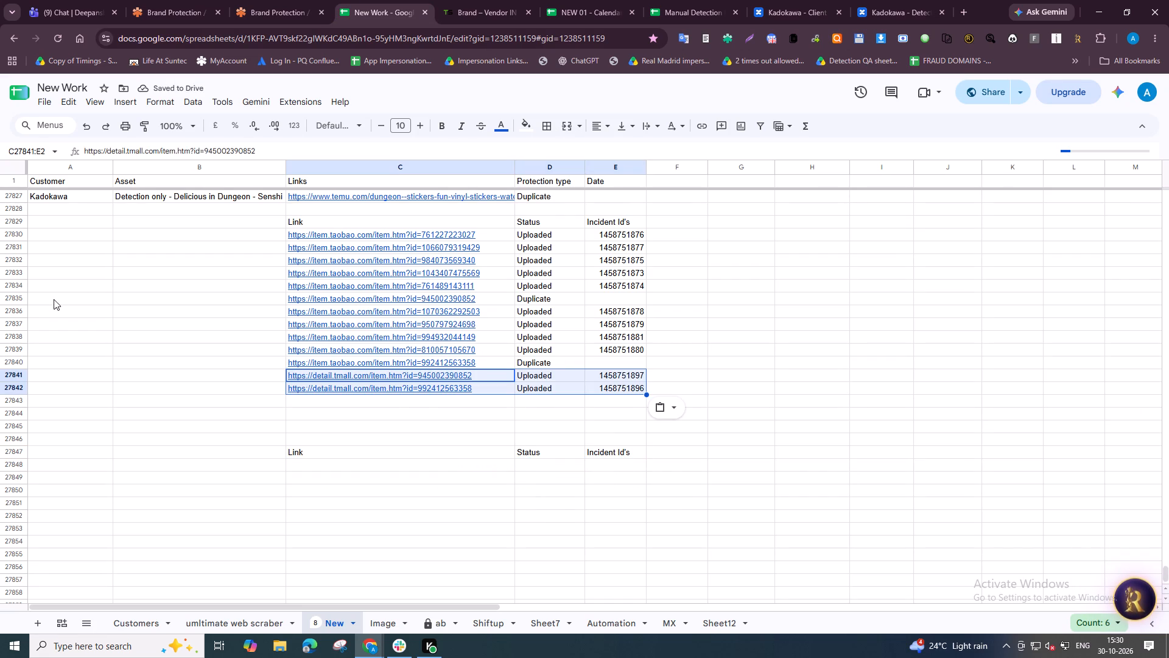
# Delete the two rows holding the Taobao links marked Duplicate from the pasted results.
pyautogui.click(21, 299)
pyautogui.rightClick(21, 299)
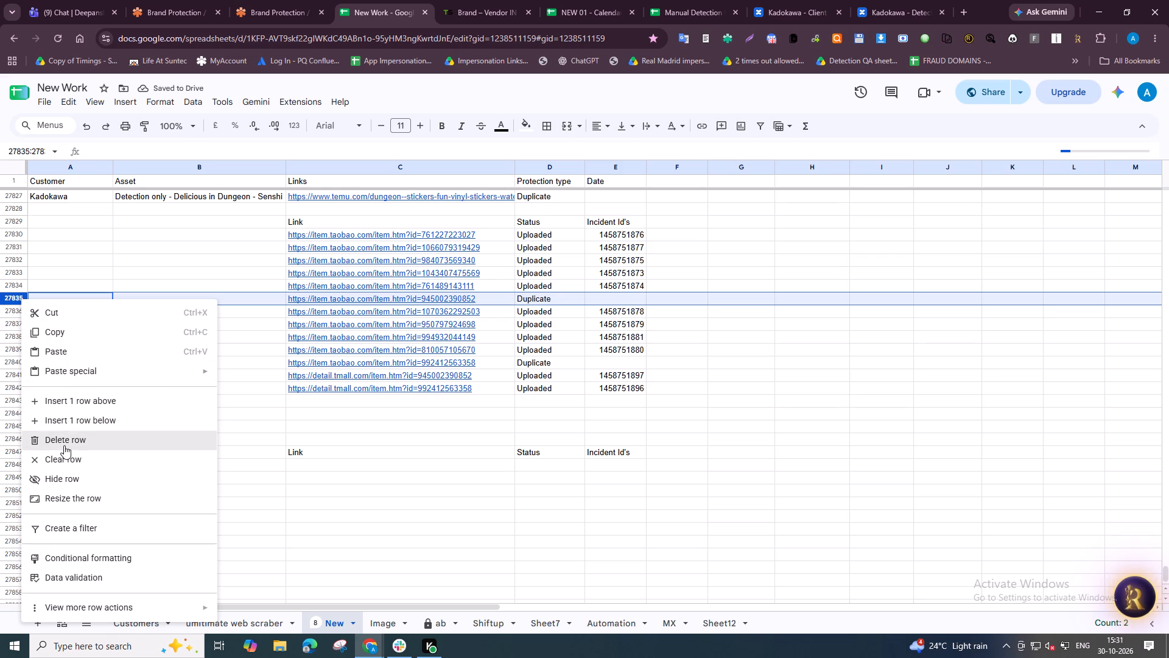
pyautogui.click(64, 445)
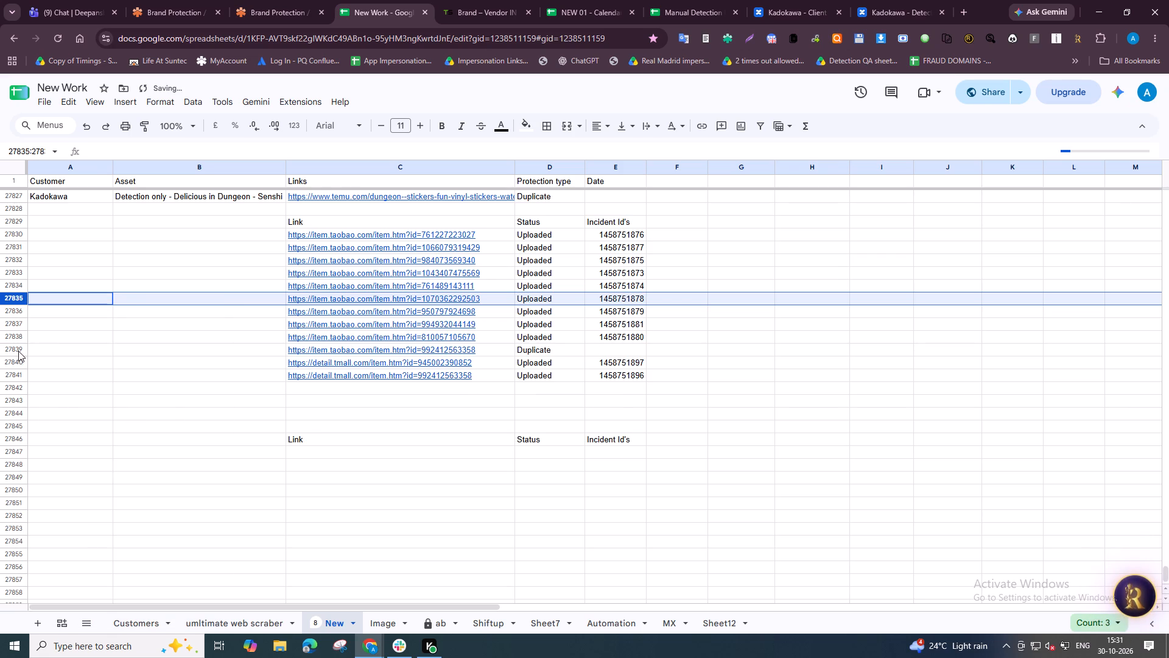
pyautogui.click(18, 351)
pyautogui.rightClick(18, 351)
pyautogui.click(74, 446)
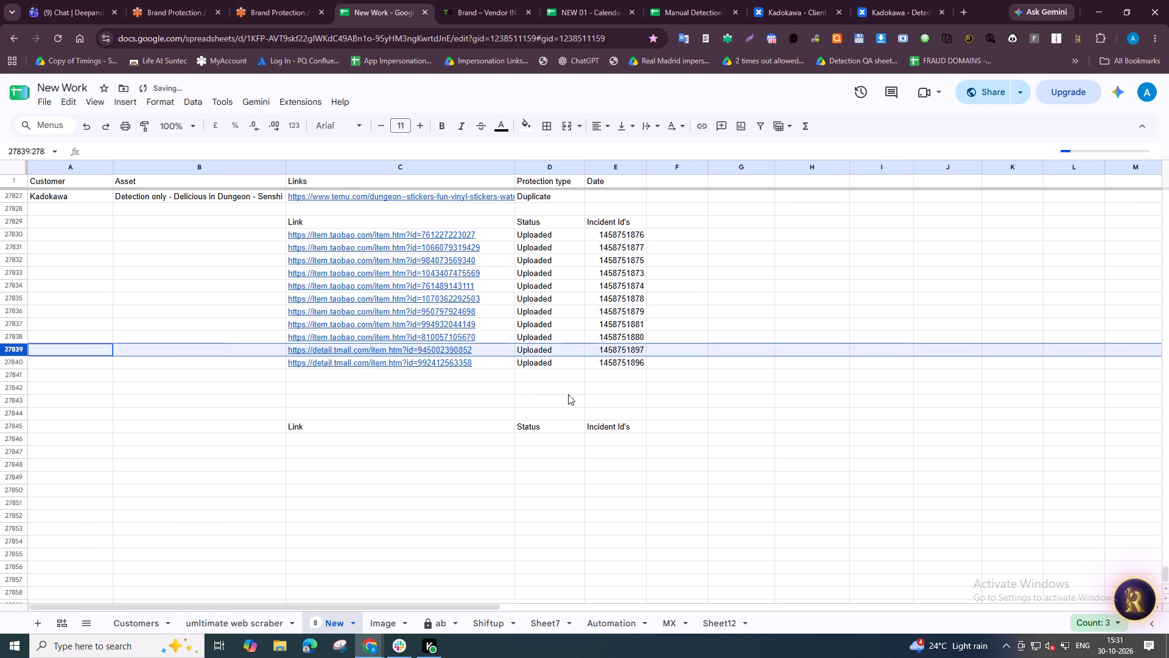
# Move the eleven uploaded result rows, without their header, up to C27828 directly below the existing Kadokawa entries.
pyautogui.click(614, 364)
pyautogui.hotkey('shift', 'Up')
pyautogui.hotkey('ctrl', 'shift', 'Up')
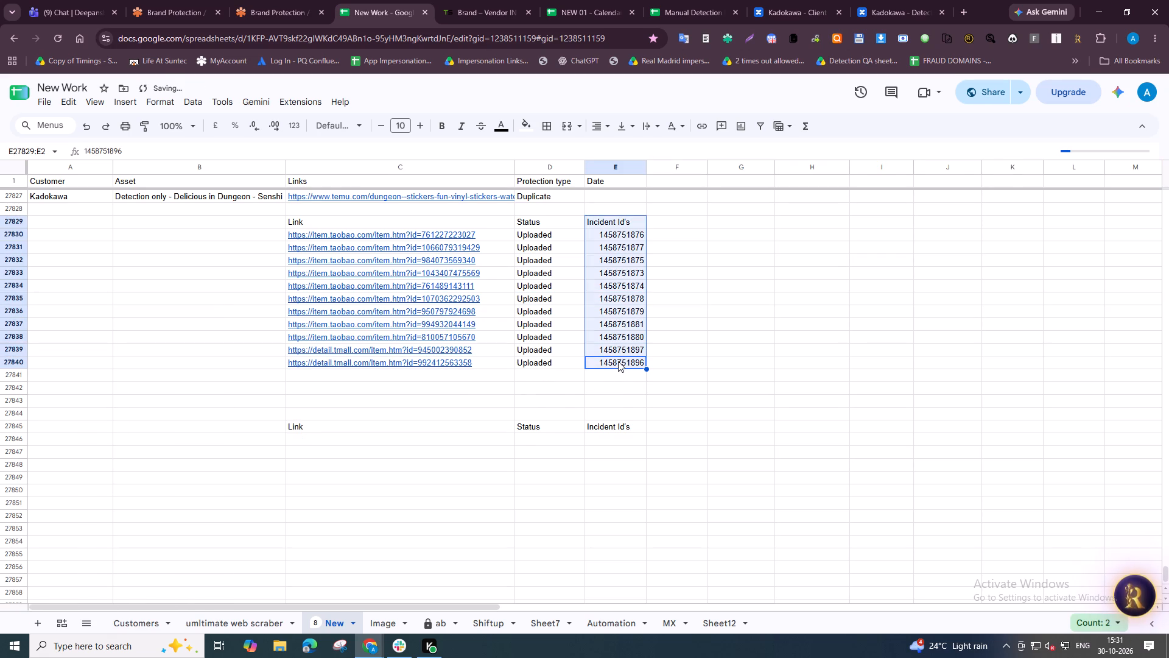
pyautogui.hotkey('shift', 'Left')
pyautogui.hotkey('shift', 'Down')
pyautogui.hotkey('shift', 'Left')
pyautogui.hotkey('ctrl', 'x')
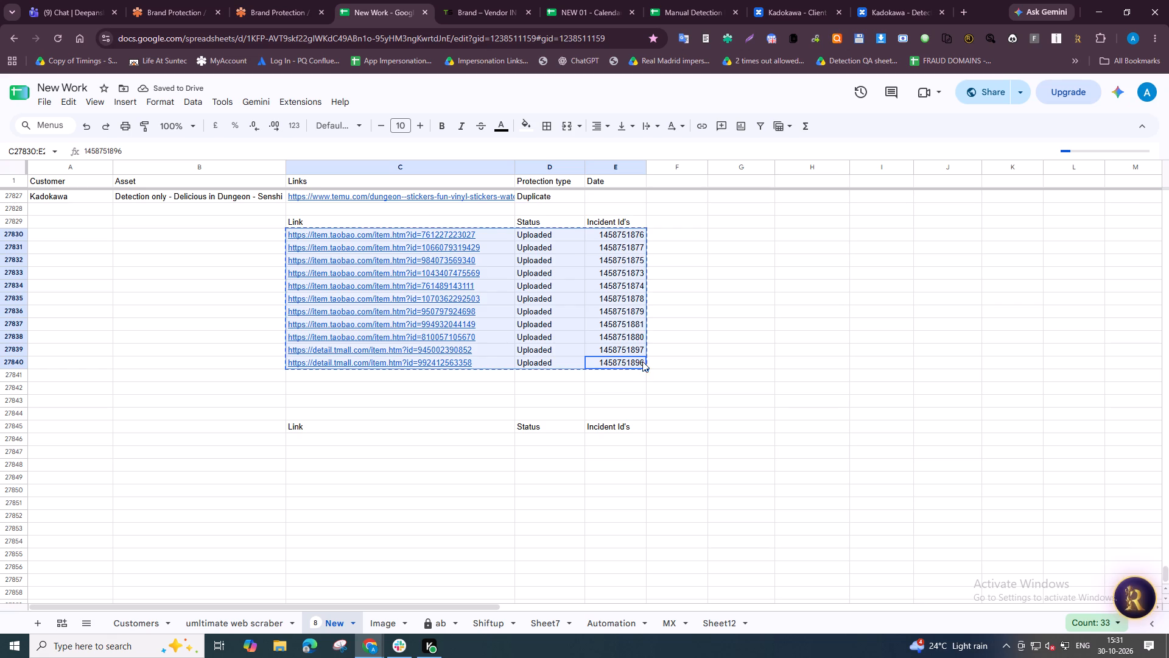
pyautogui.click(416, 210)
pyautogui.hotkey('ctrl', 'v')
# Copy the asset name "Delicious in Dungeon - Marcille" from the incident form and fill it down B27828 to B27838.
pyautogui.click(164, 0)
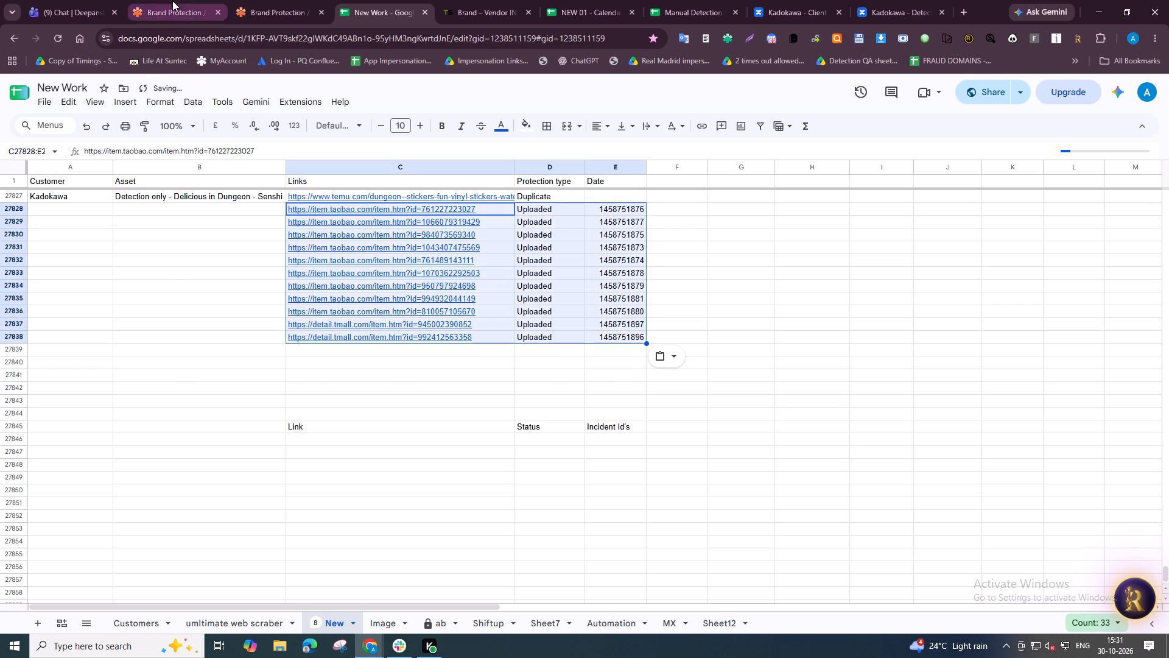
pyautogui.scroll(4, 311, 195)
pyautogui.keyDown('alt'); pyautogui.click(315, 201); pyautogui.keyUp('alt')
pyautogui.click(358, 0)
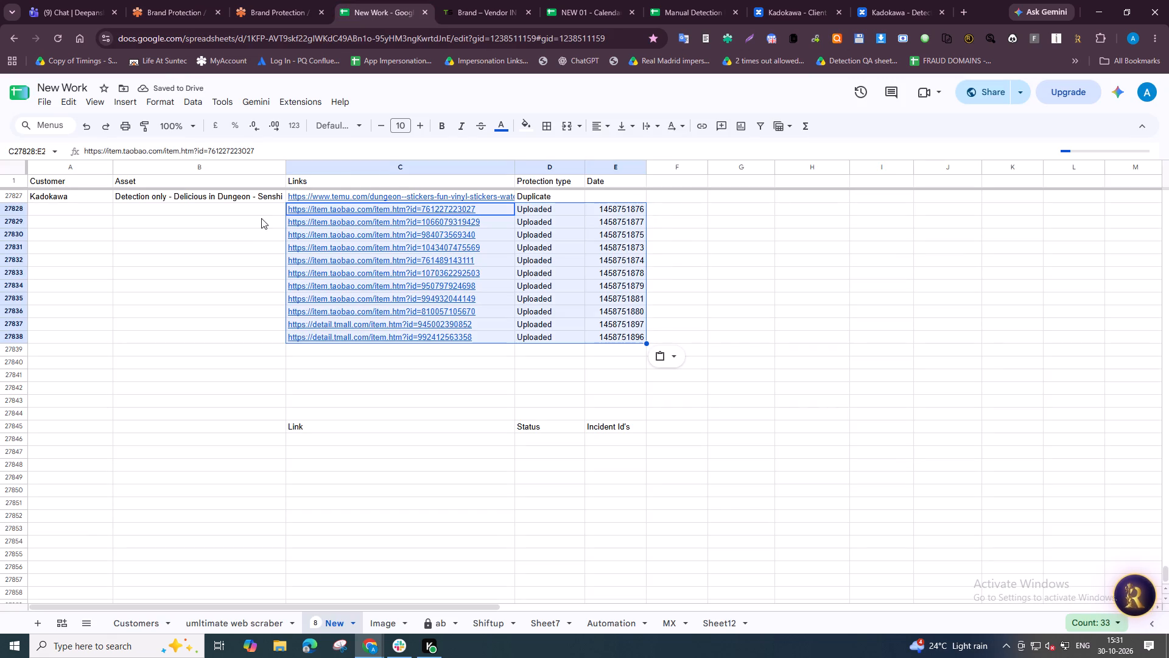
pyautogui.click(263, 211)
pyautogui.hotkey('ctrl', 'v')
pyautogui.press('Right')
pyautogui.hotkey('ctrl', 'Down')
pyautogui.press('Left')
pyautogui.hotkey('ctrl', 'shift', 'Up')
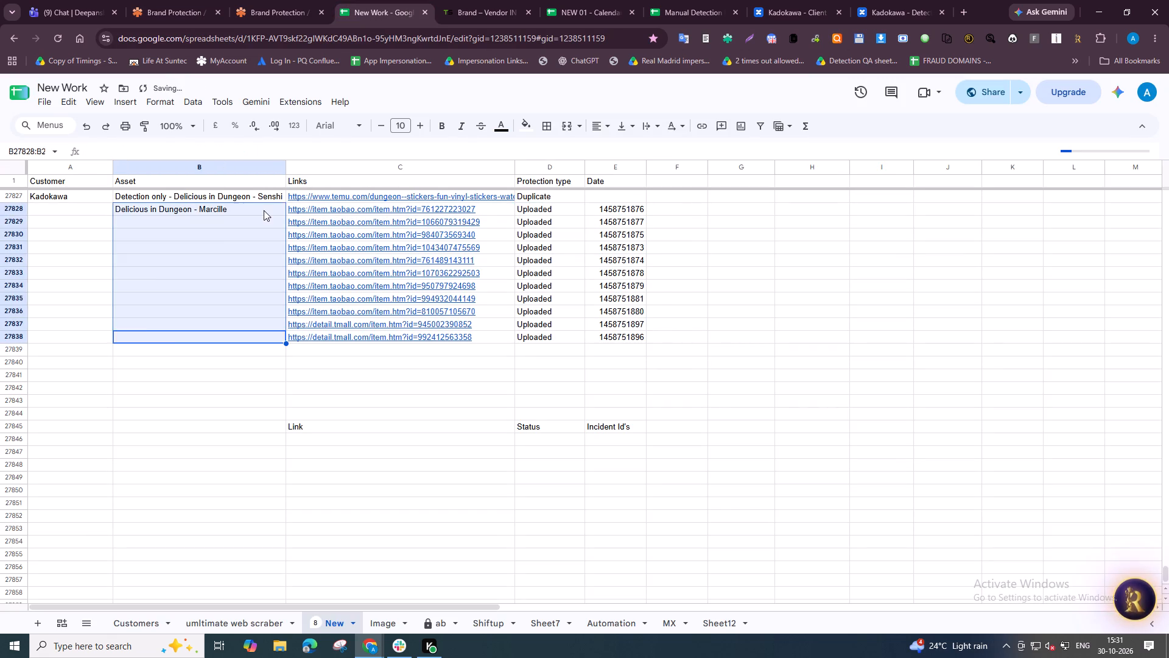
pyautogui.hotkey('ctrl', 'd')
# Fill the customer name Kadokawa down column A to row 27838.
pyautogui.press('Left')
pyautogui.hotkey('ctrl', 'shift', 'Up')
pyautogui.hotkey('ctrl', 'd')
# Select the incident IDs of all Kadokawa rows, E27812 to E27838, to count them.
pyautogui.press('Right')
pyautogui.press('Right')
pyautogui.press('Right')
pyautogui.press('Right')
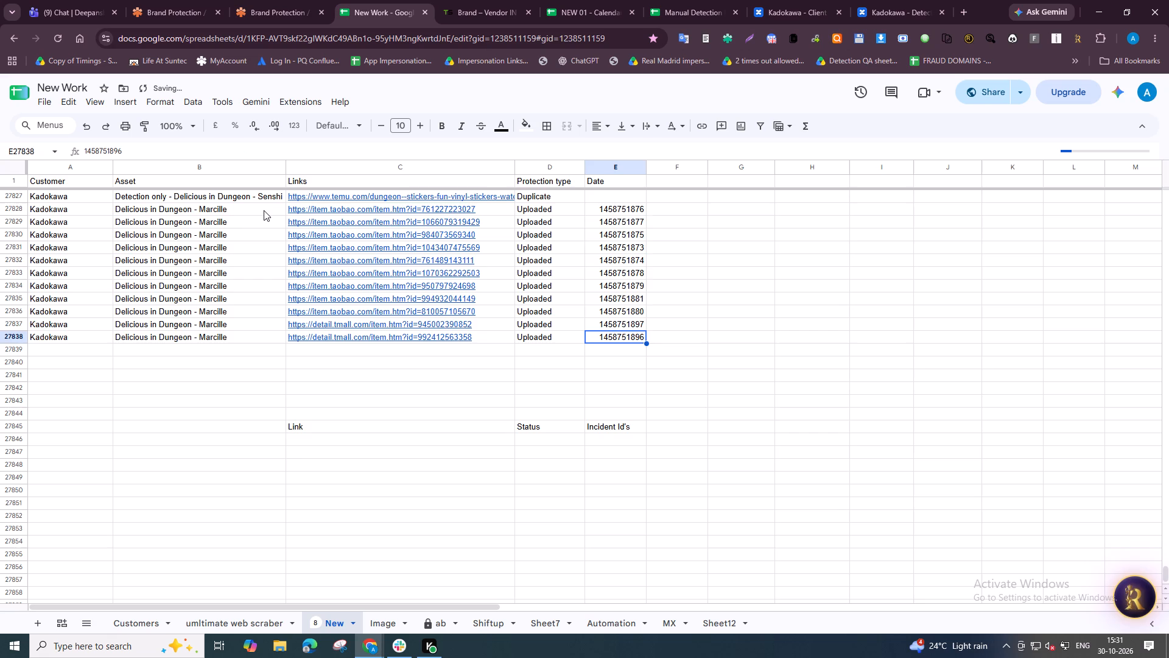
pyautogui.hotkey('ctrl', 'shift', 'Up')
pyautogui.hotkey('ctrl', 'shift', 'Up')
pyautogui.hotkey('ctrl', 'shift', 'Up')
pyautogui.hotkey('ctrl', 'shift', 'Up')
pyautogui.hotkey('ctrl', 'shift', 'Up')
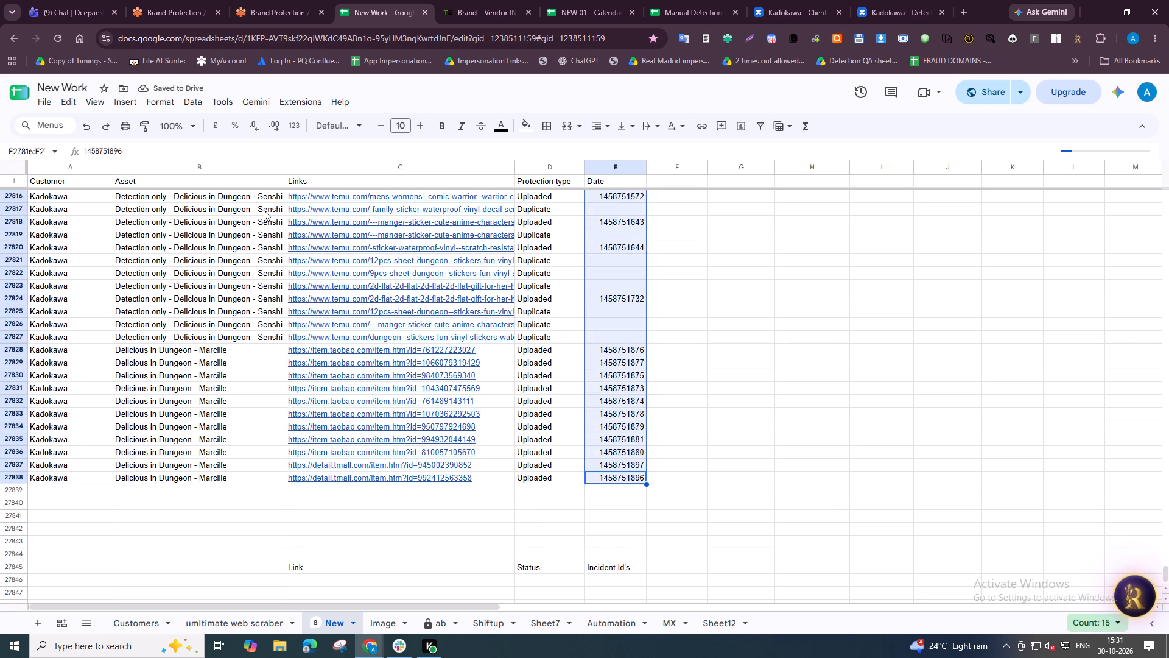
pyautogui.scroll(3, 265, 210)
pyautogui.keyDown('shift'); pyautogui.click(607, 329); pyautogui.keyUp('shift')
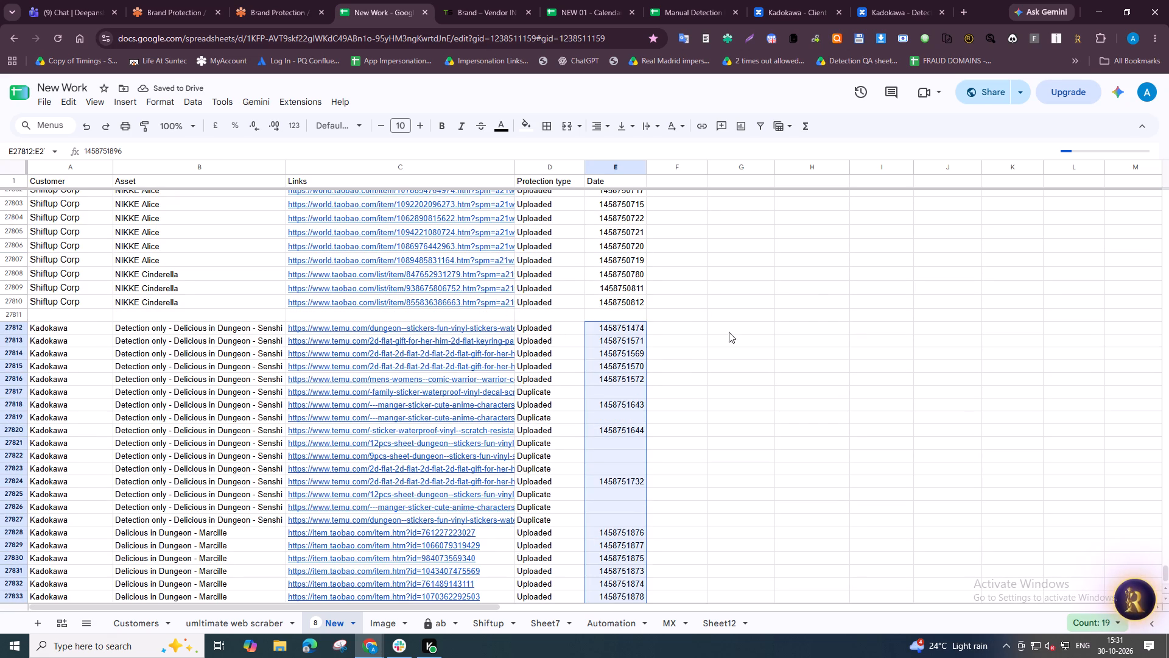
# Enter 19 in I27492, below the Herbalife SAMCAM tally.
pyautogui.click(836, 288)
pyautogui.hotkey('ctrl', 'Up')
pyautogui.hotkey('ctrl', 'Up')
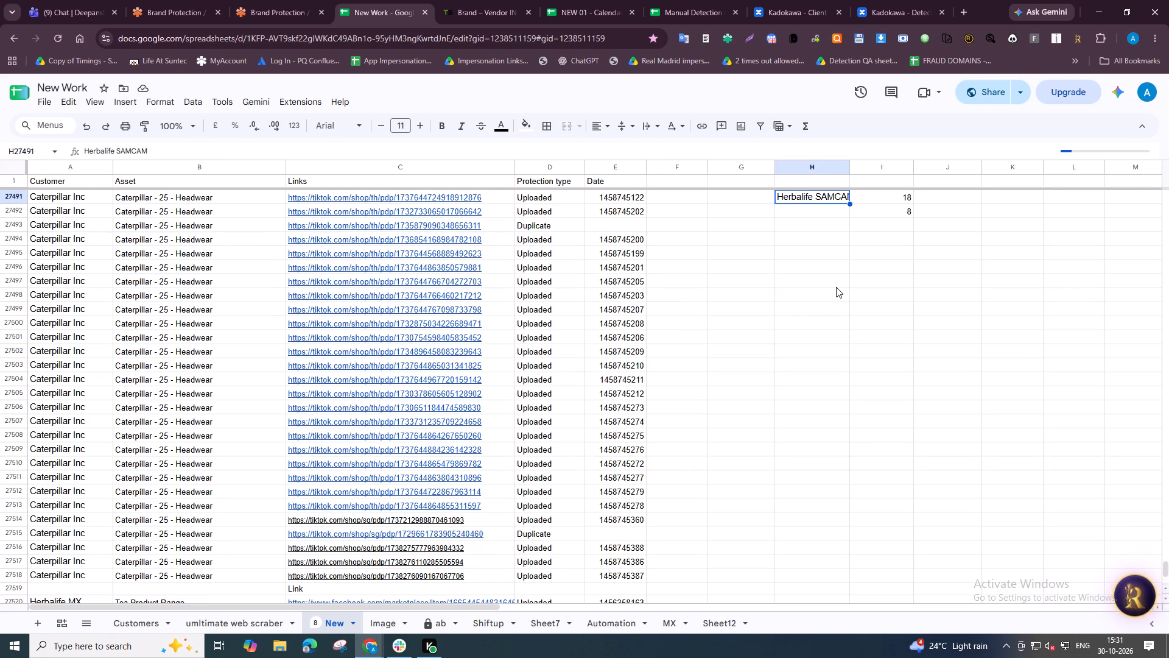
pyautogui.hotkey('ctrl', 'Up')
pyautogui.press('Down')
pyautogui.press('Right')
pyautogui.press('Down')
pyautogui.write('19')
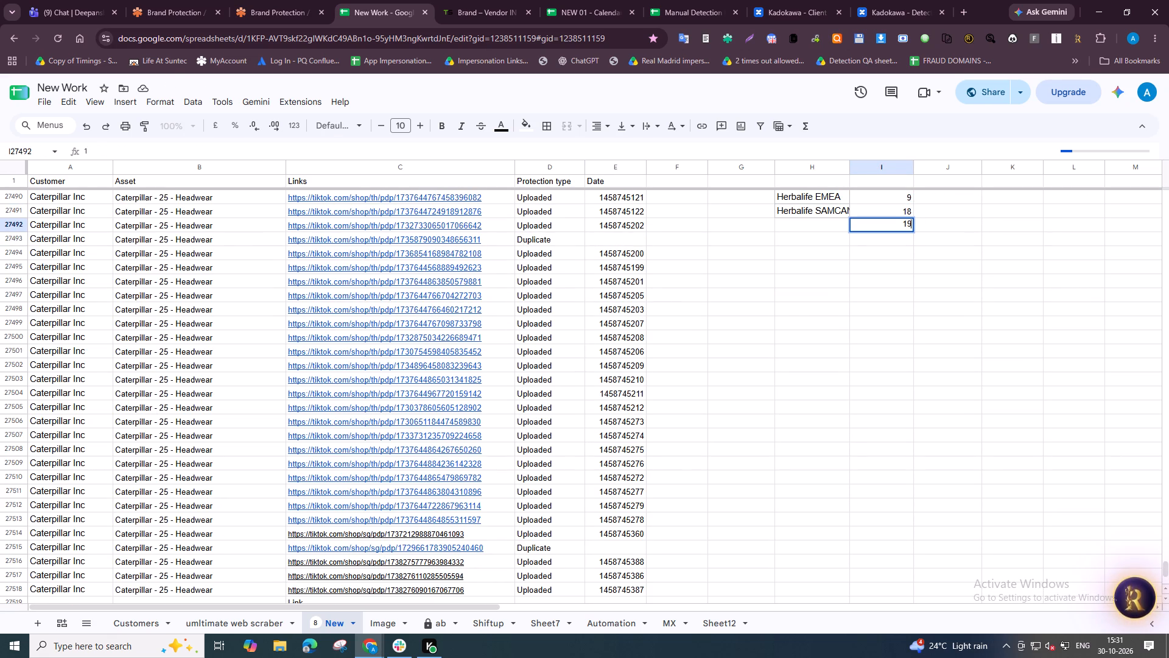
pyautogui.press('Down')
# Select the tallies in I27490 to I27492 and display their sum.
pyautogui.press('Up')
pyautogui.hotkey('ctrl', 'shift', 'Up')
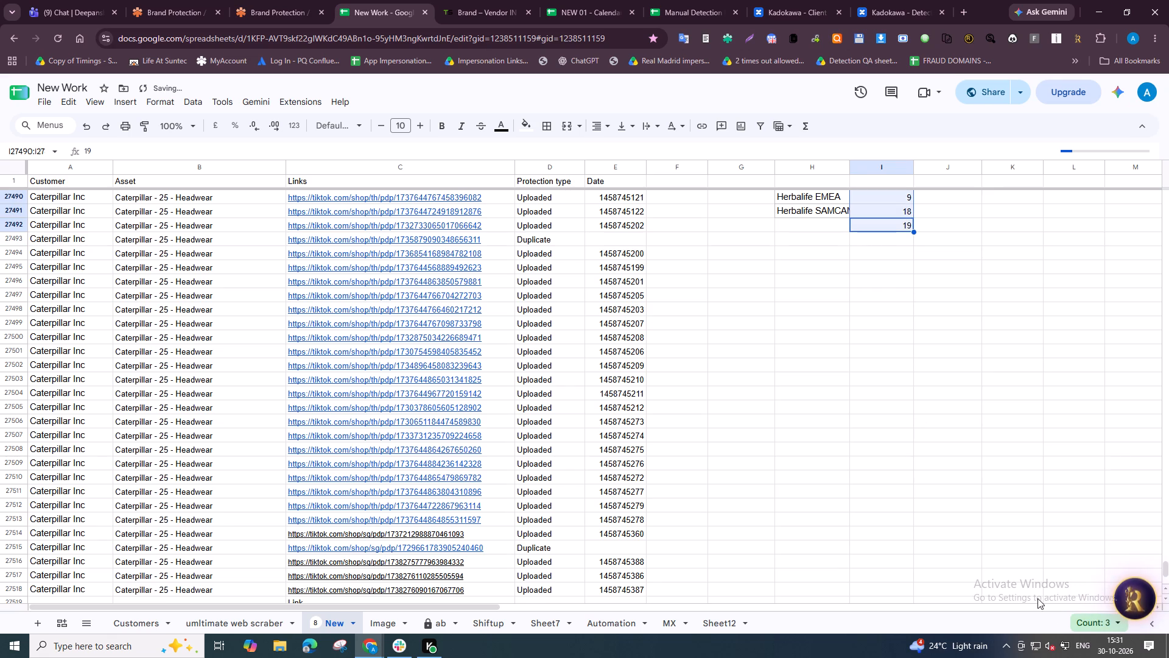
pyautogui.click(1083, 617)
pyautogui.click(1078, 624)
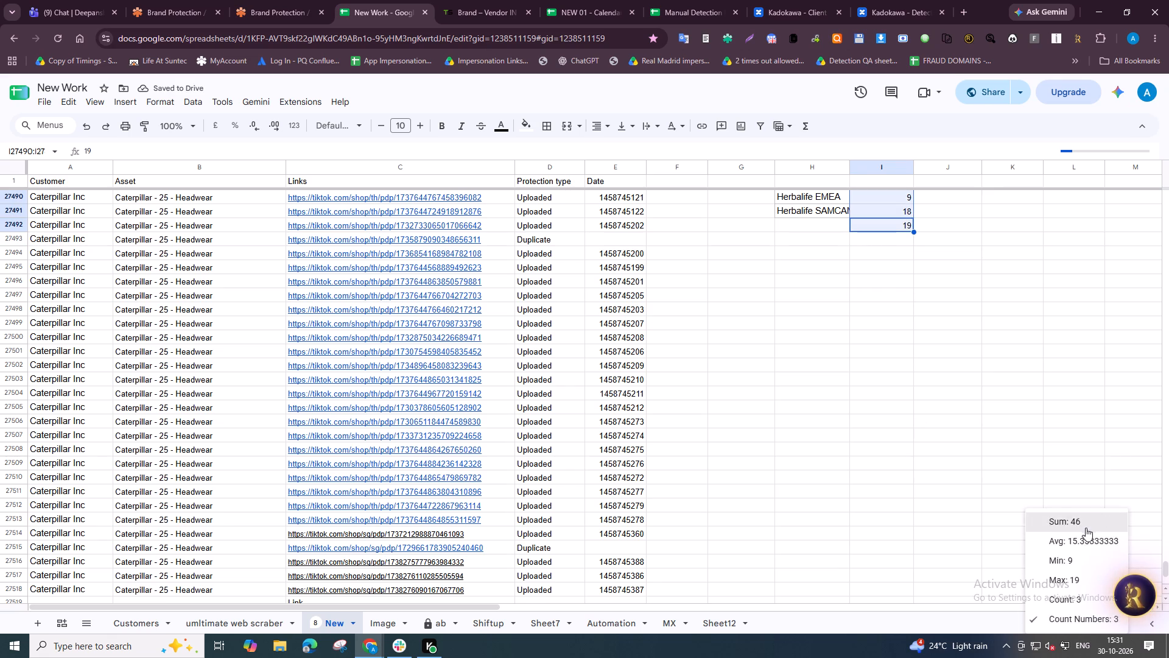
pyautogui.click(1086, 527)
pyautogui.moveTo(729, 492); pyautogui.dragTo(737, 489)
# Label the 19 tally by pasting the customer name Kadokawa into H27492.
pyautogui.scroll(2, 777, 470)
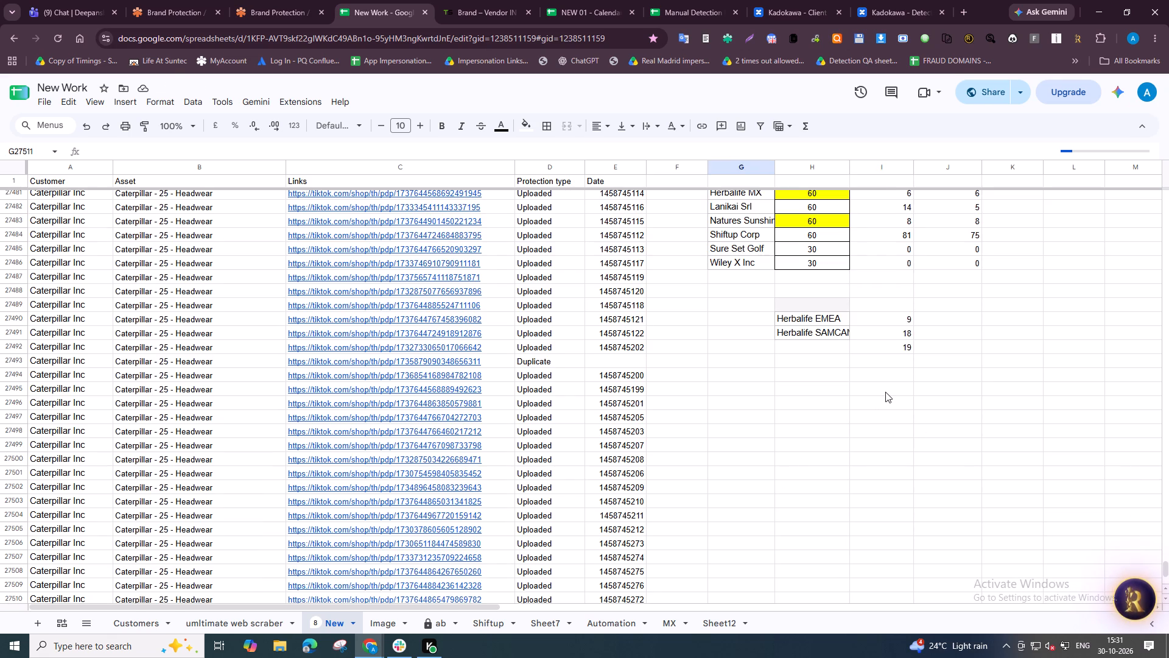
pyautogui.click(839, 347)
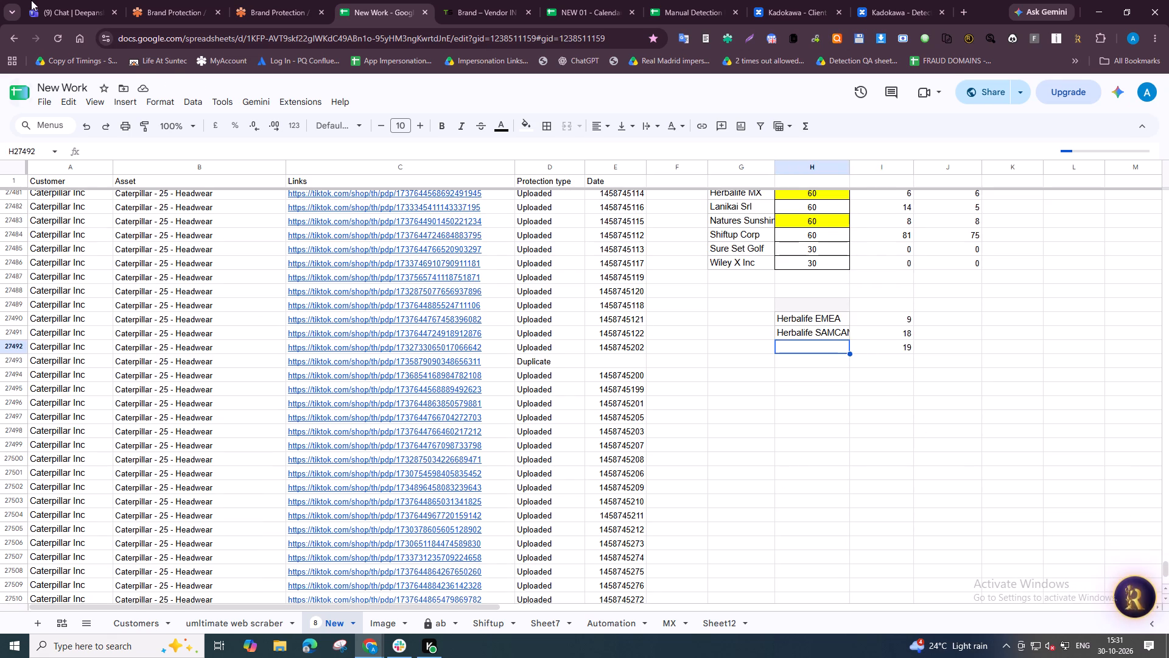
pyautogui.click(169, 0)
pyautogui.keyDown('alt'); pyautogui.click(432, 101); pyautogui.keyUp('alt')
pyautogui.click(387, 0)
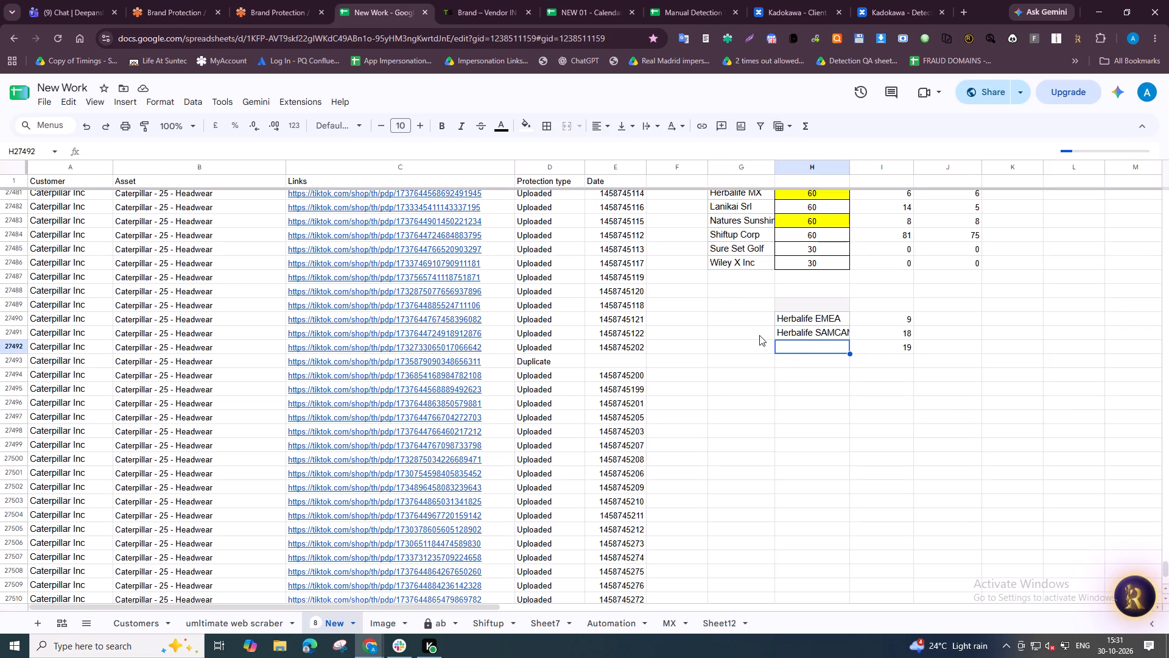
pyautogui.hotkey('ctrl', 'v')
pyautogui.click(865, 417)
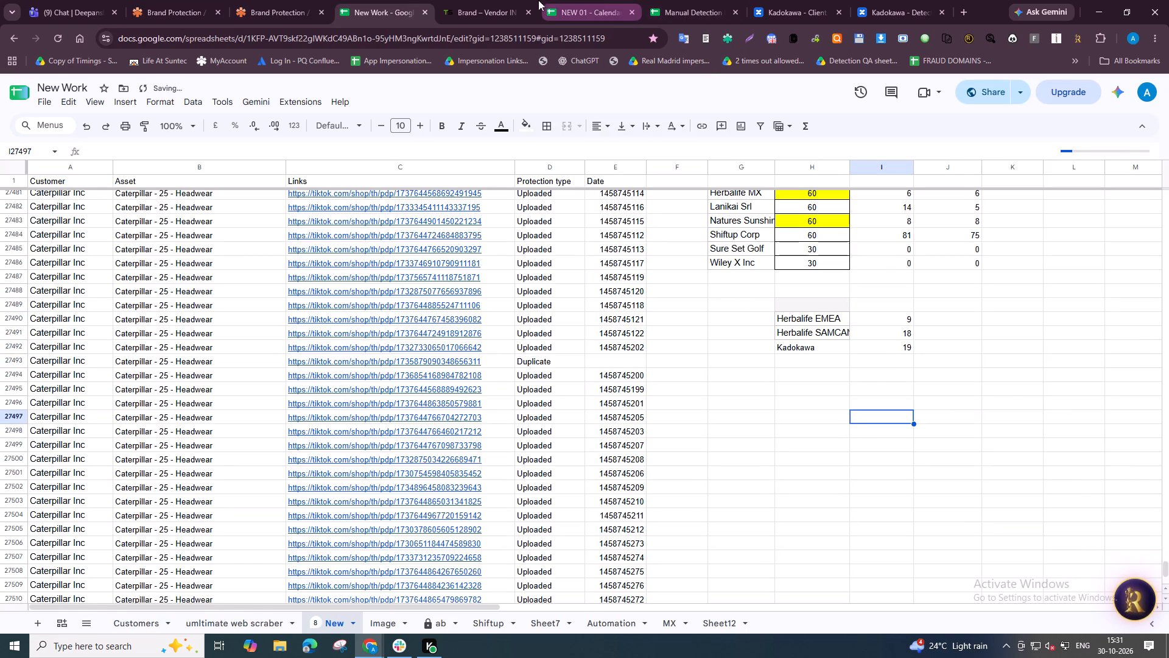
# Check Kadokawa's October site entries on the Brand vendor tracker page.
pyautogui.click(505, 0)
pyautogui.scroll(-2, 931, 553)
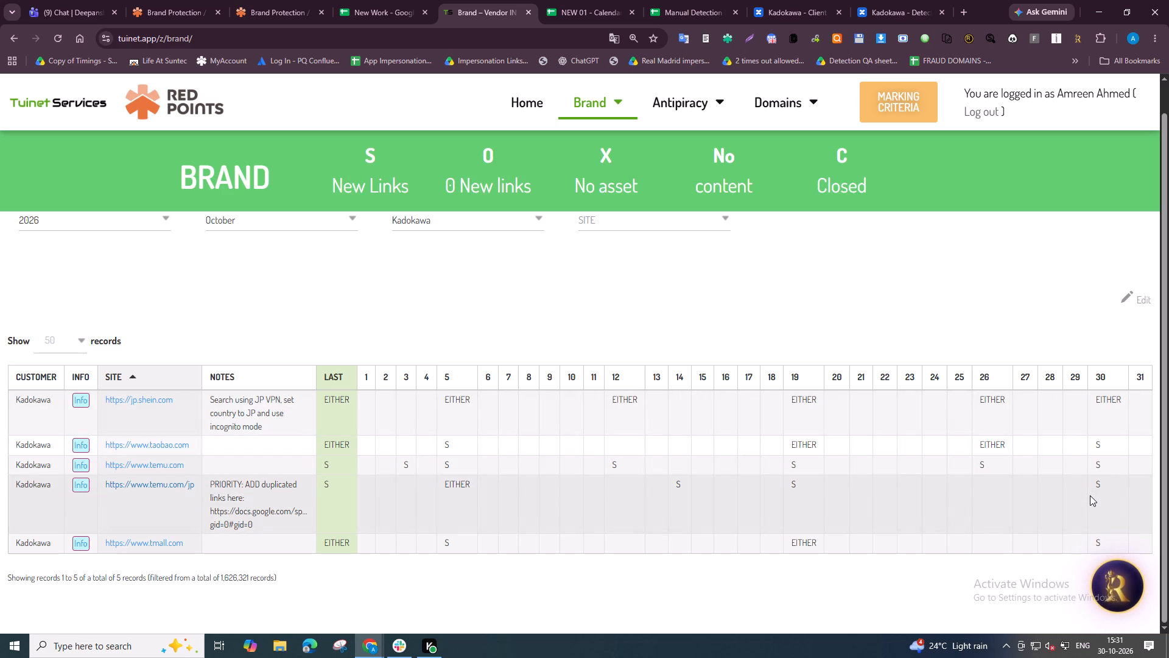
pyautogui.scroll(-2, 1089, 495)
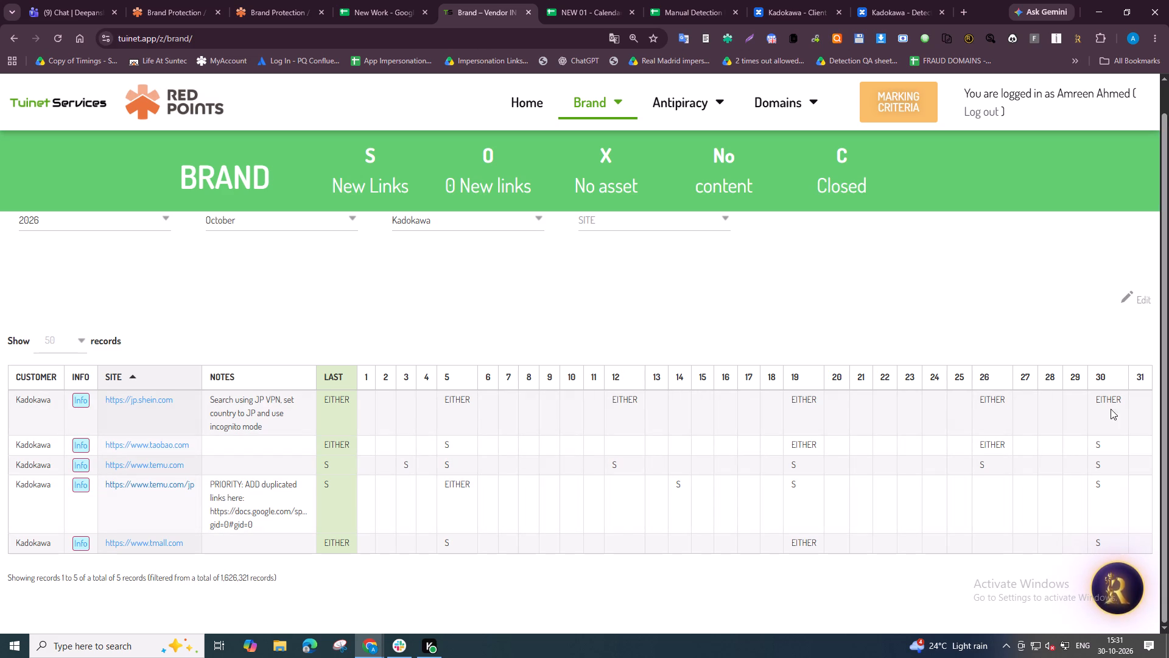
pyautogui.scroll(-4, 893, 475)
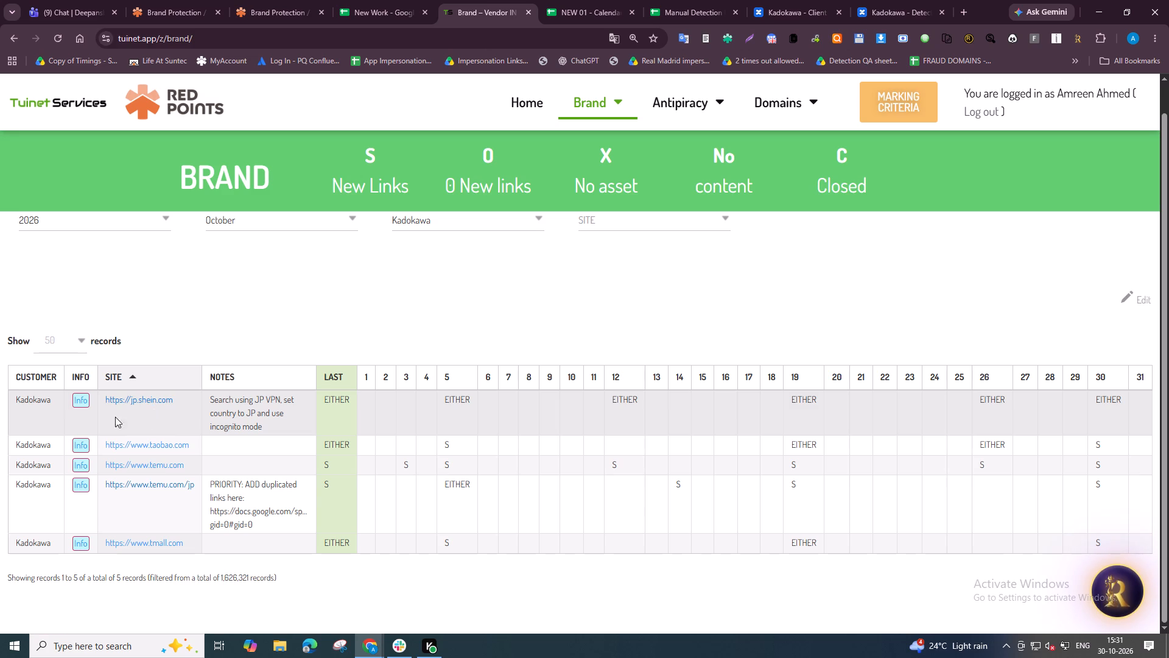
# In the New Work sheet, select I27489 to I27494 to display the sum of the upload tallies.
pyautogui.click(376, 0)
pyautogui.click(886, 361)
pyautogui.scroll(1, 876, 366)
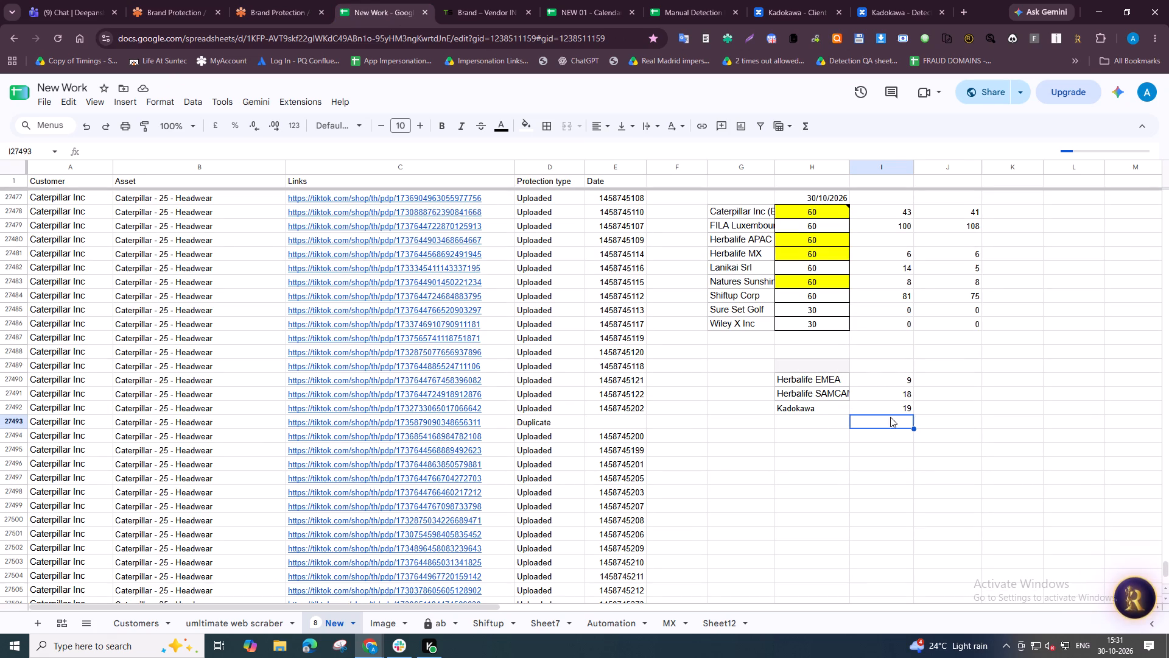
pyautogui.moveTo(904, 369); pyautogui.dragTo(894, 432)
pyautogui.click(917, 550)
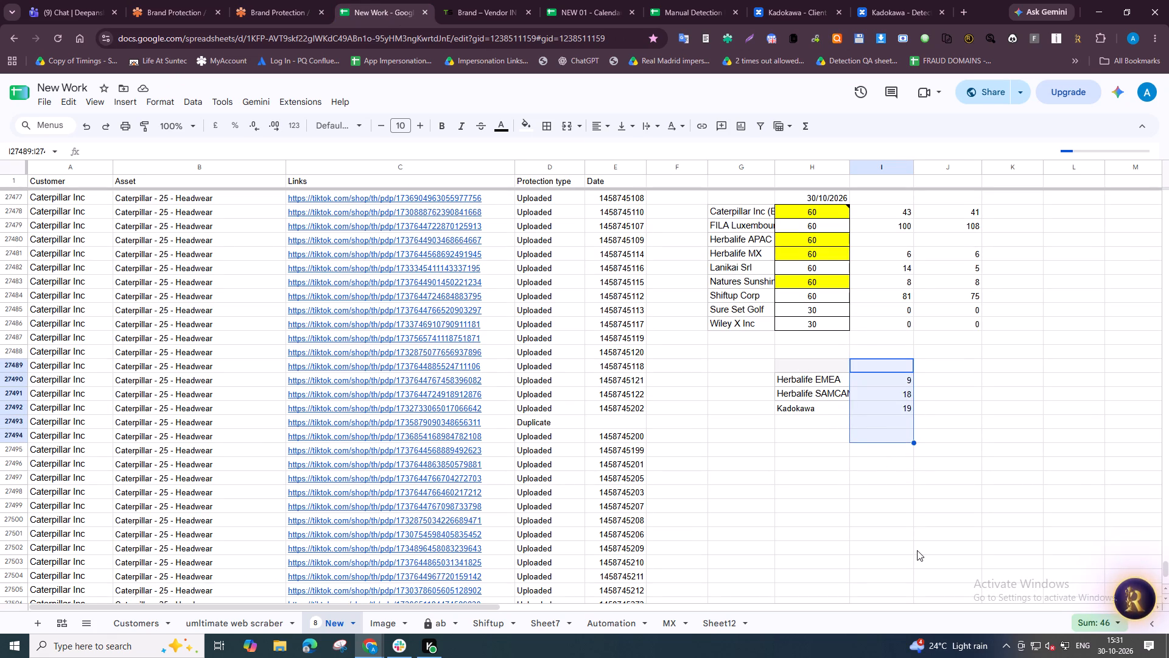
# Calculate 270/2 in a temporary new browser window.
pyautogui.hotkey('ctrl', 'n')
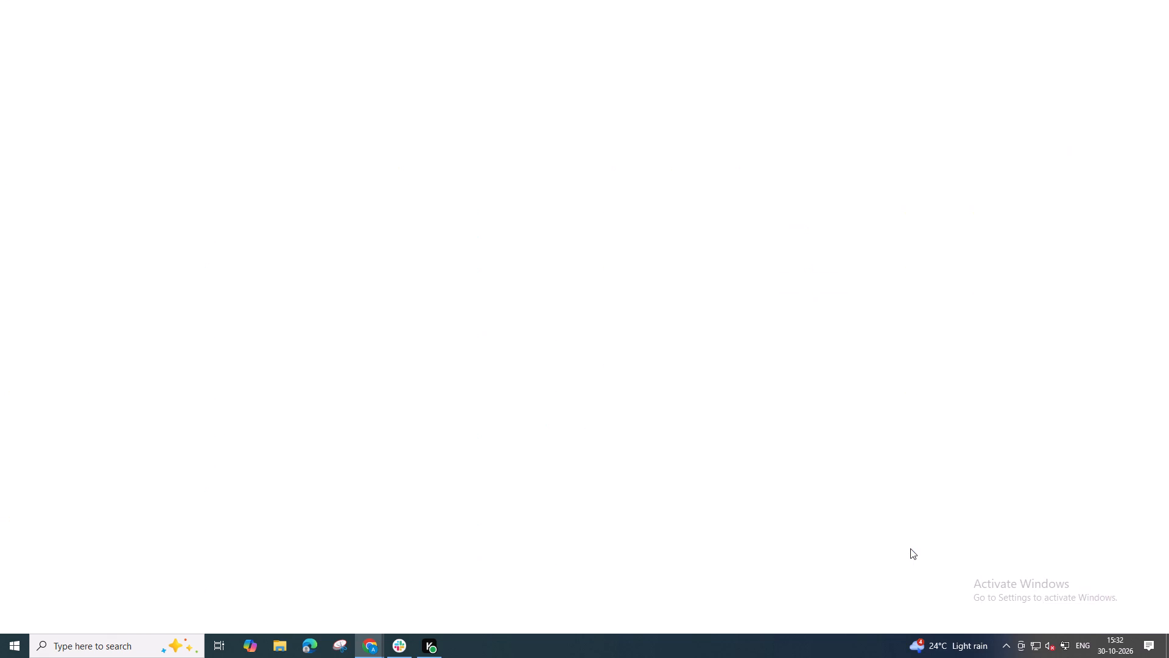
pyautogui.write('270/2')
pyautogui.hotkey('ctrl', 'w')
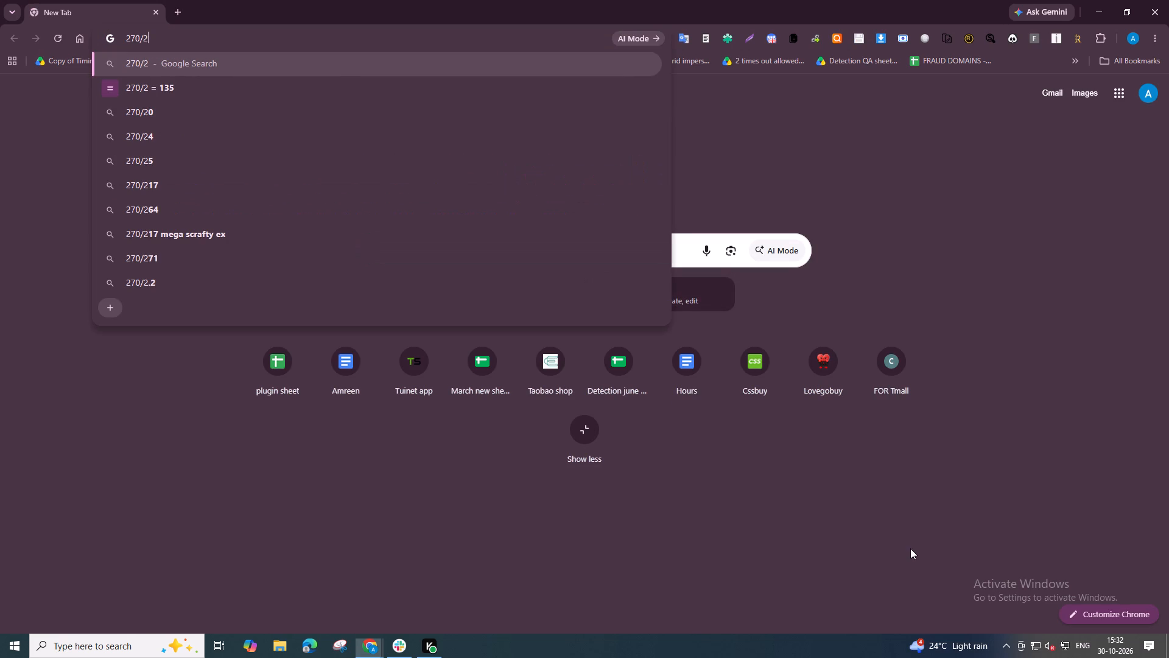
# Recheck the sum of the Herbalife EMEA, Herbalife SAMCAM and Kadokawa tallies in column I.
pyautogui.moveTo(916, 370); pyautogui.dragTo(874, 470)
pyautogui.click(897, 500)
pyautogui.moveTo(882, 378); pyautogui.dragTo(887, 427)
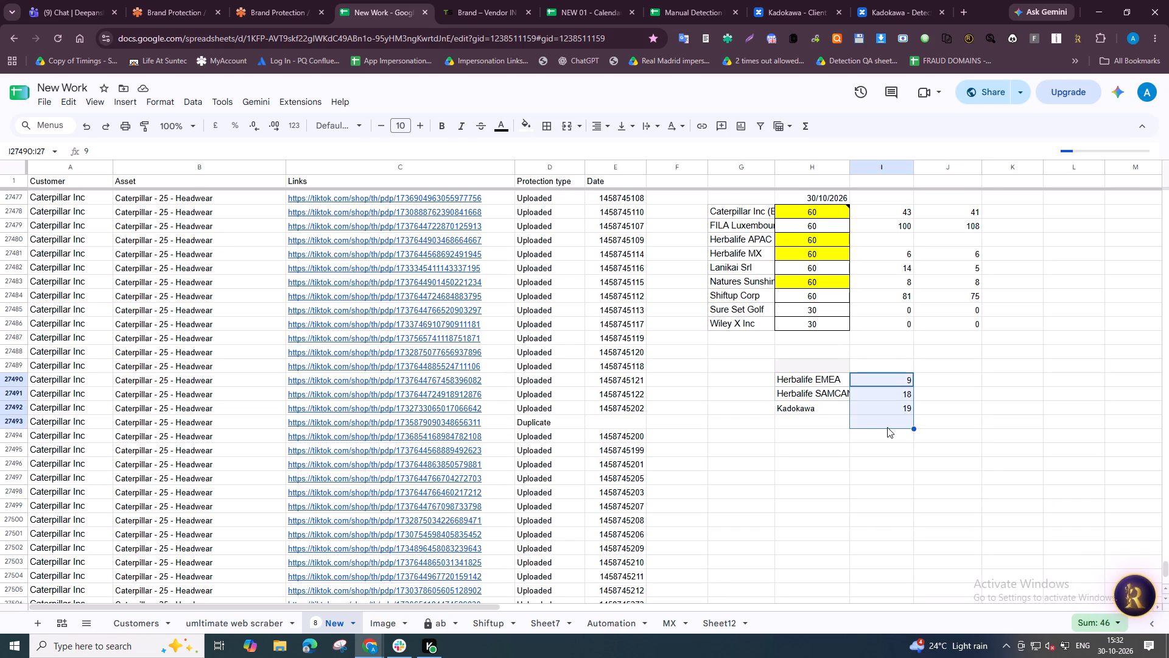
pyautogui.click(882, 478)
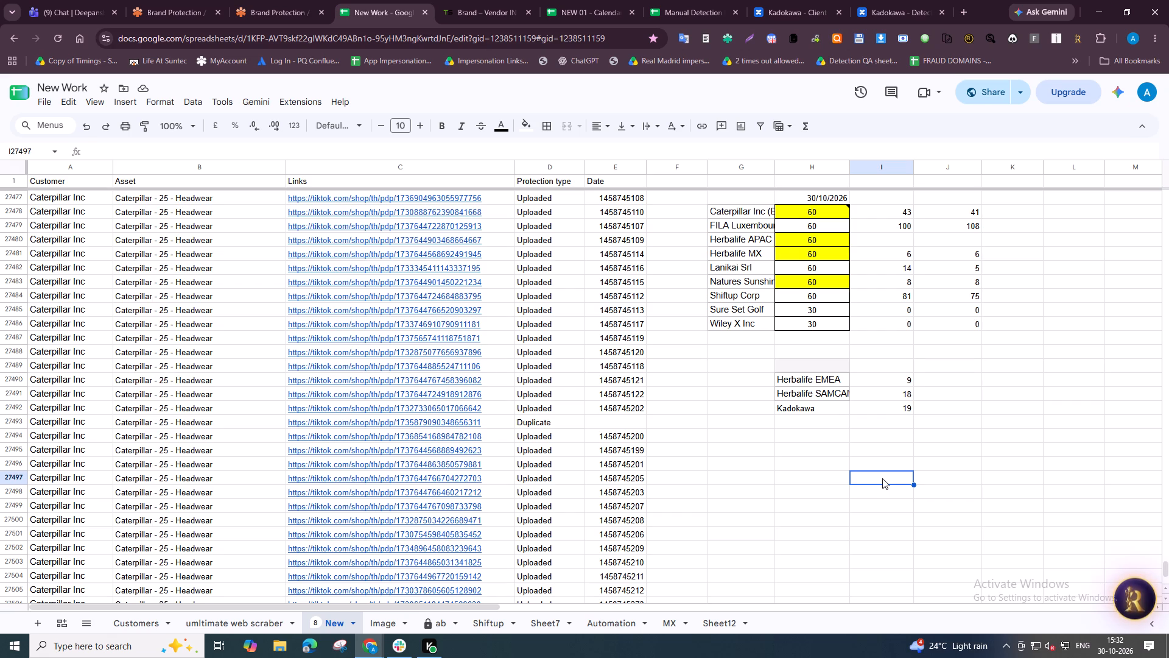
pyautogui.moveTo(882, 374); pyautogui.dragTo(885, 416)
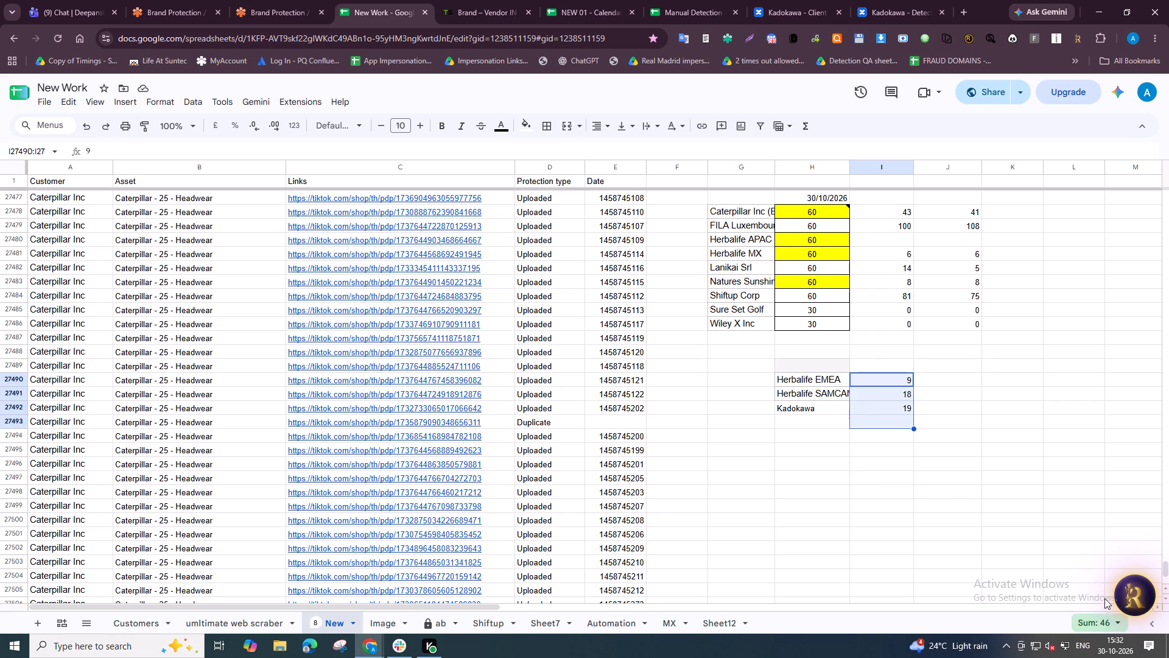
pyautogui.click(866, 505)
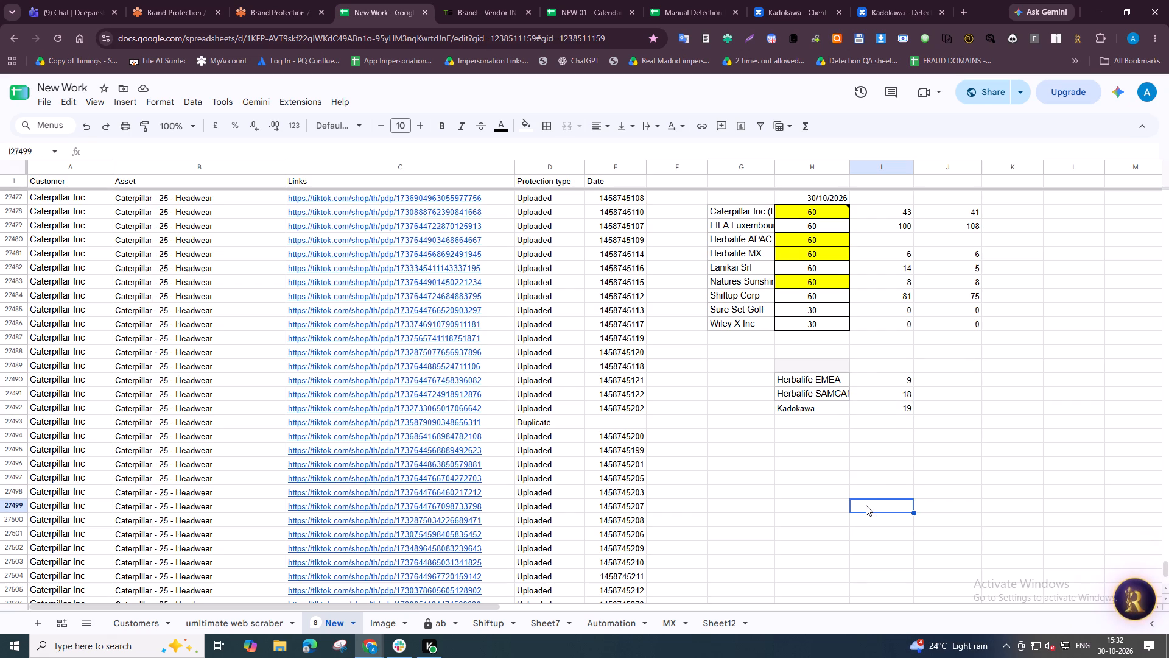
pyautogui.click(900, 444)
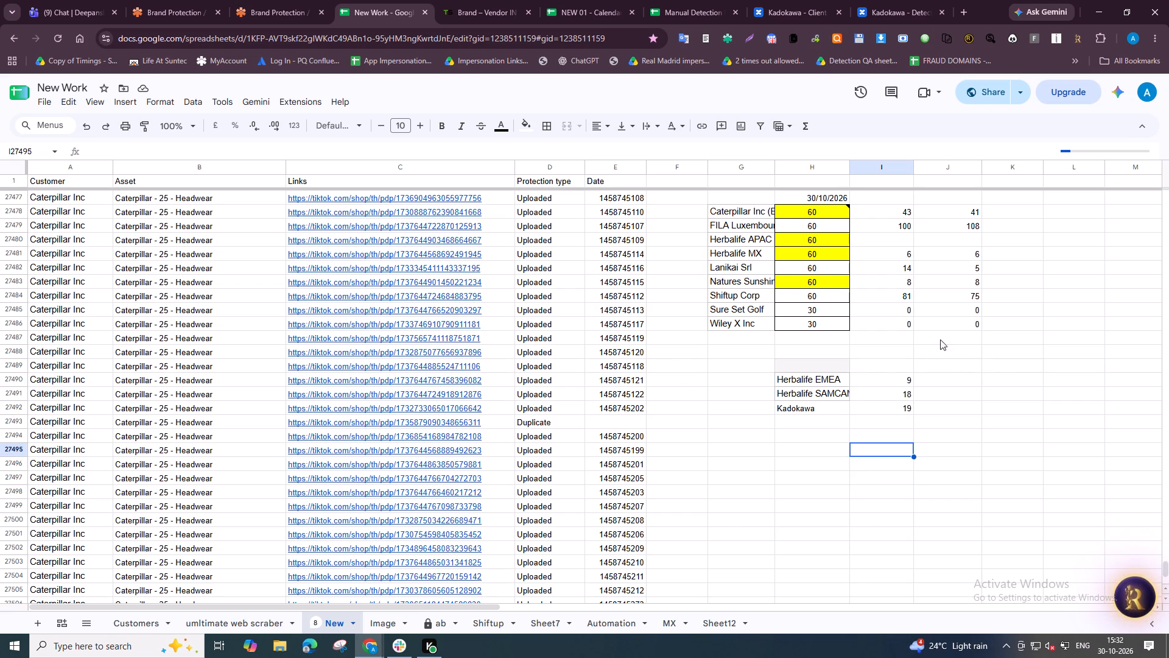
# Disconnect the 1ClickVPN United Kingdom connection.
pyautogui.hotkey('alt', 'Tab')
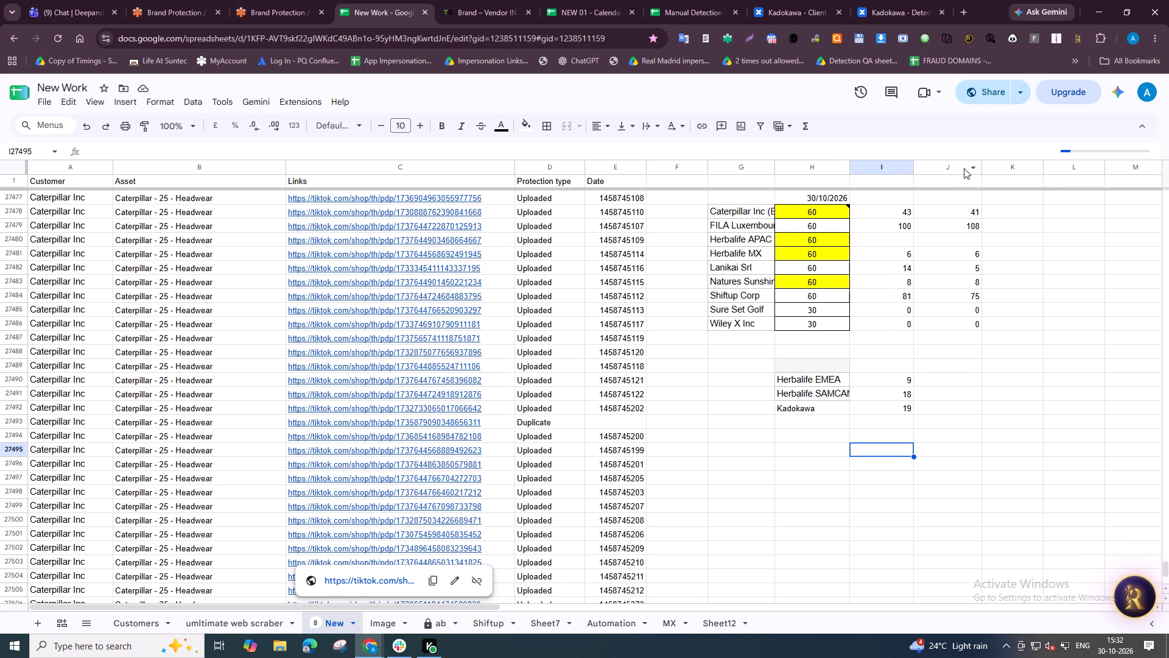
pyautogui.hotkey('alt', 'Tab')
pyautogui.click(767, 38)
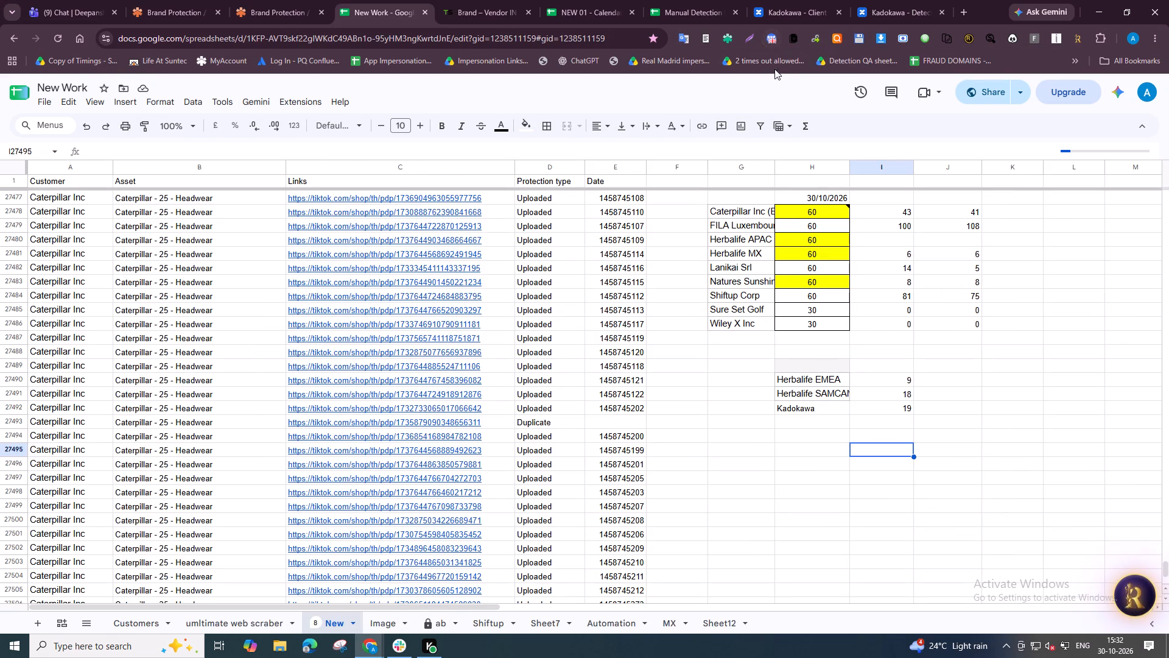
pyautogui.click(776, 35)
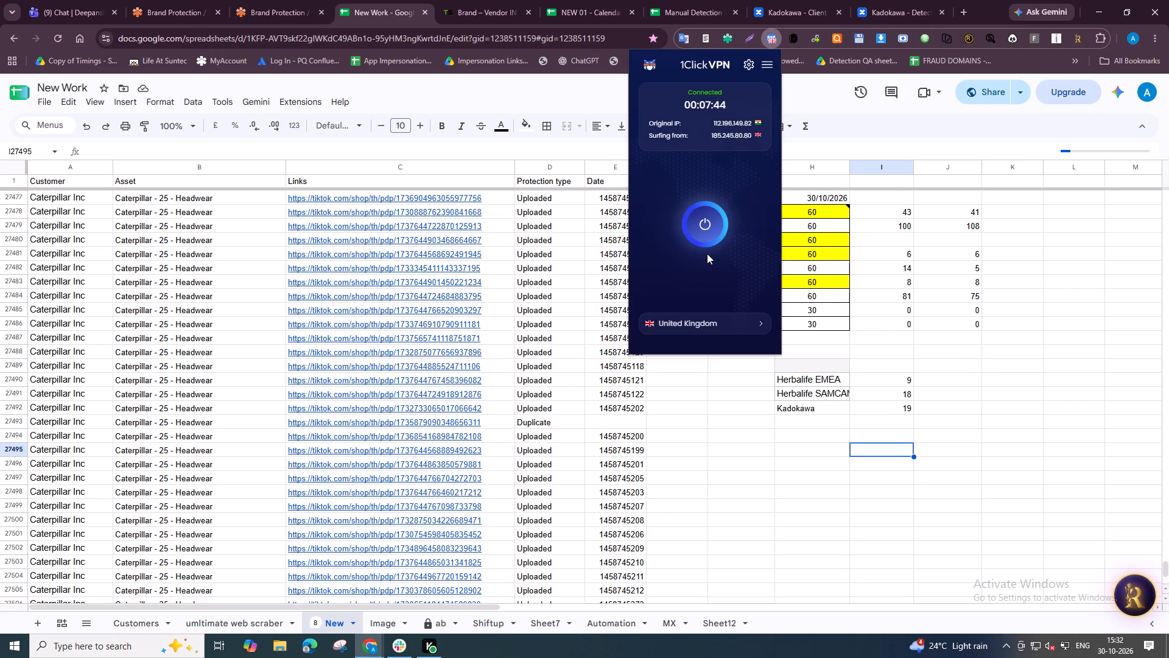
pyautogui.click(697, 239)
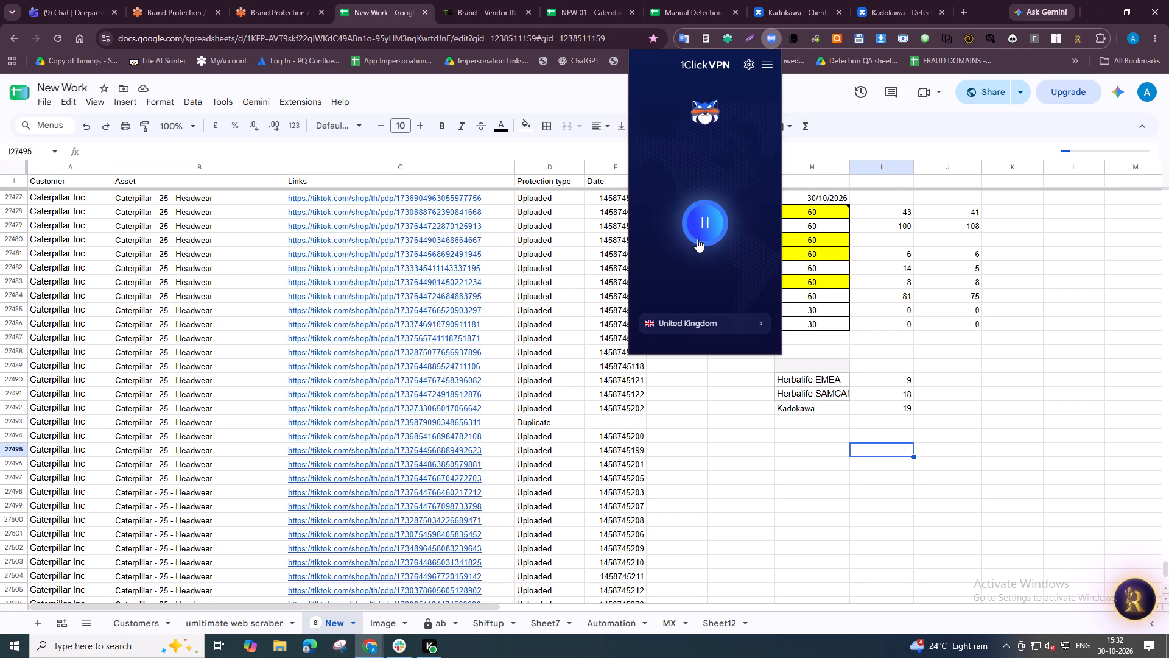
pyautogui.click(820, 448)
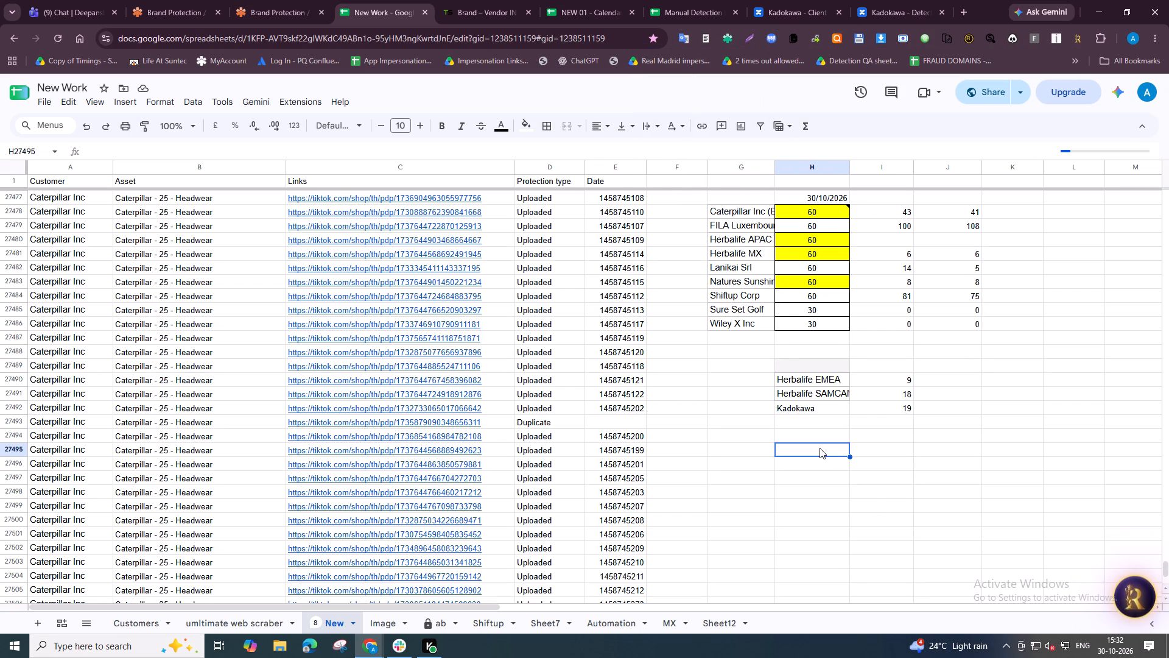
# Switch to the Lovegobuy window and close all product tabs, keeping only the image search results.
pyautogui.hotkey('alt', 'Tab')
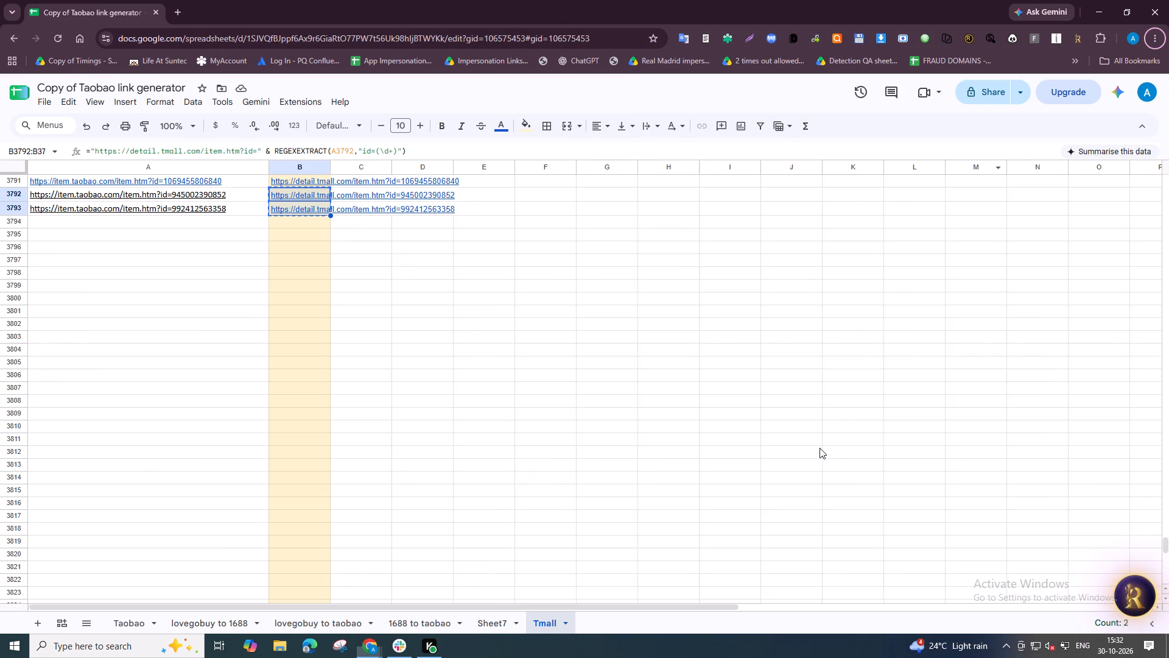
pyautogui.hotkey('alt', 'Tab')
pyautogui.hotkey('alt', 'Tab')
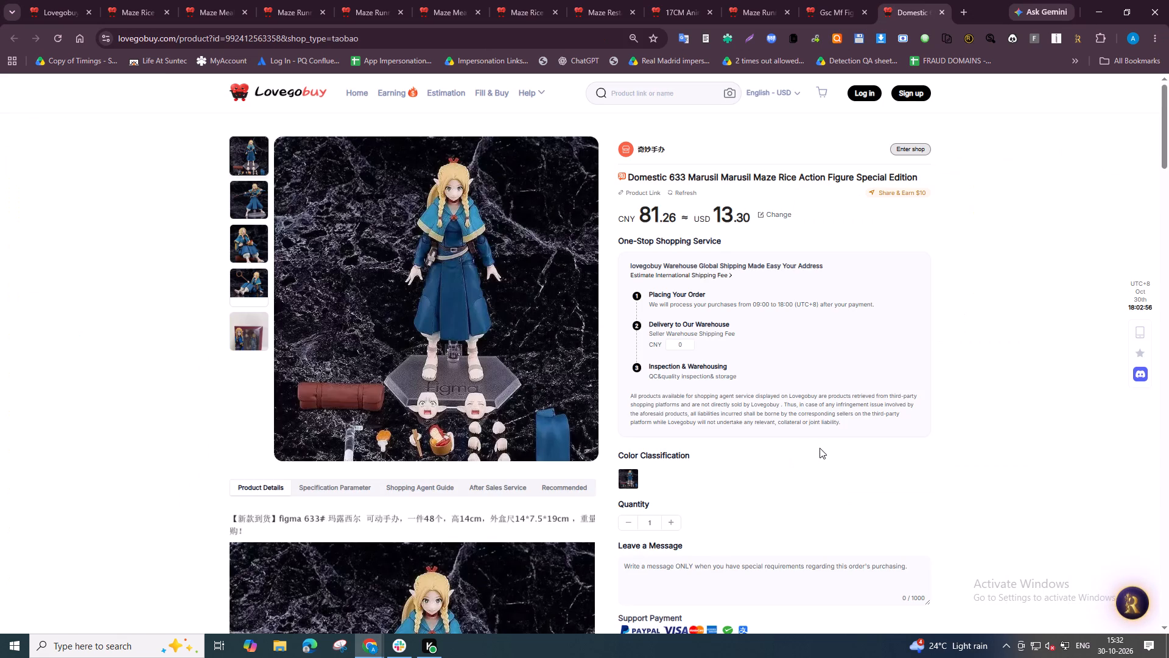
pyautogui.rightClick(47, 0)
pyautogui.click(222, 287)
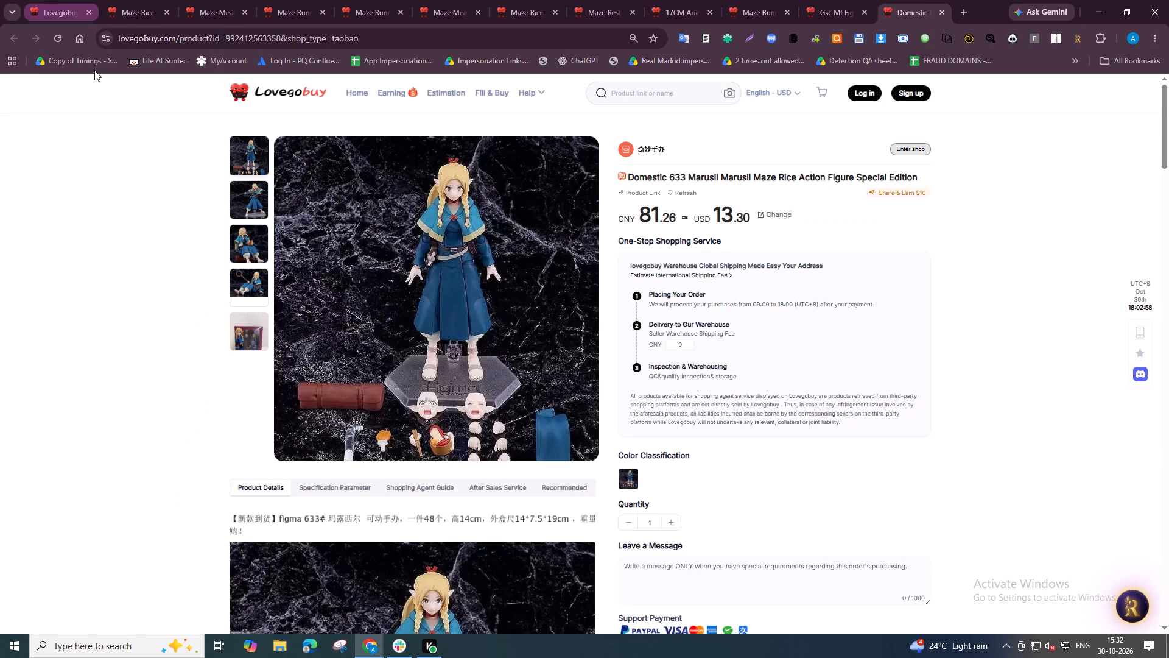
pyautogui.rightClick(46, 3)
pyautogui.click(135, 289)
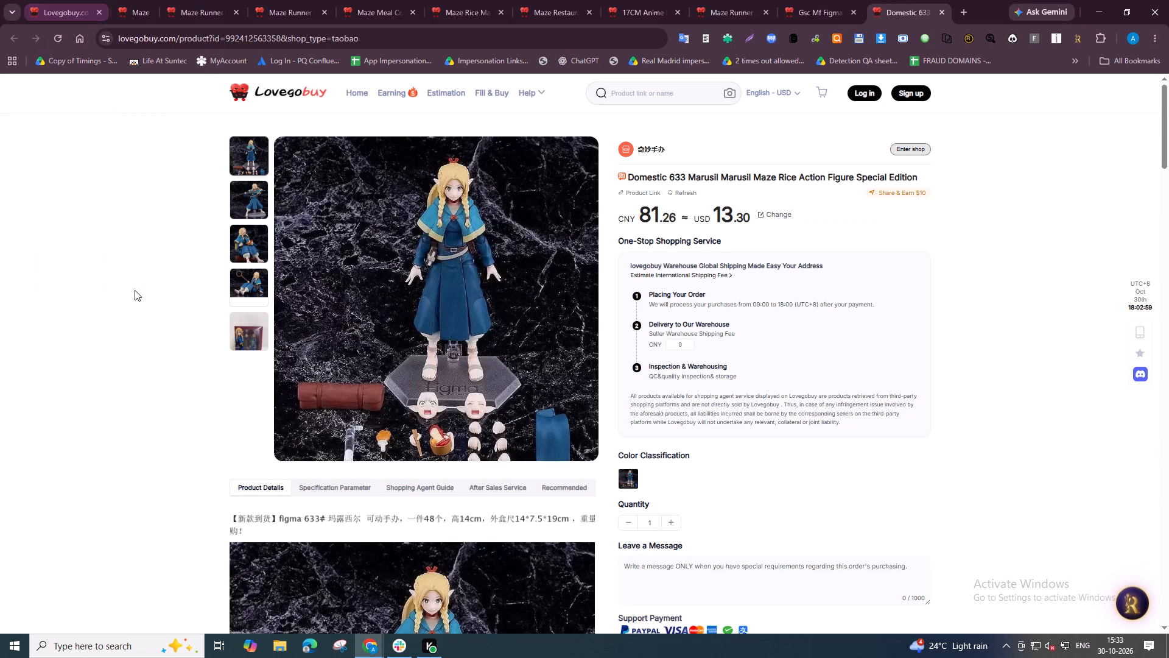
pyautogui.scroll(6, 136, 289)
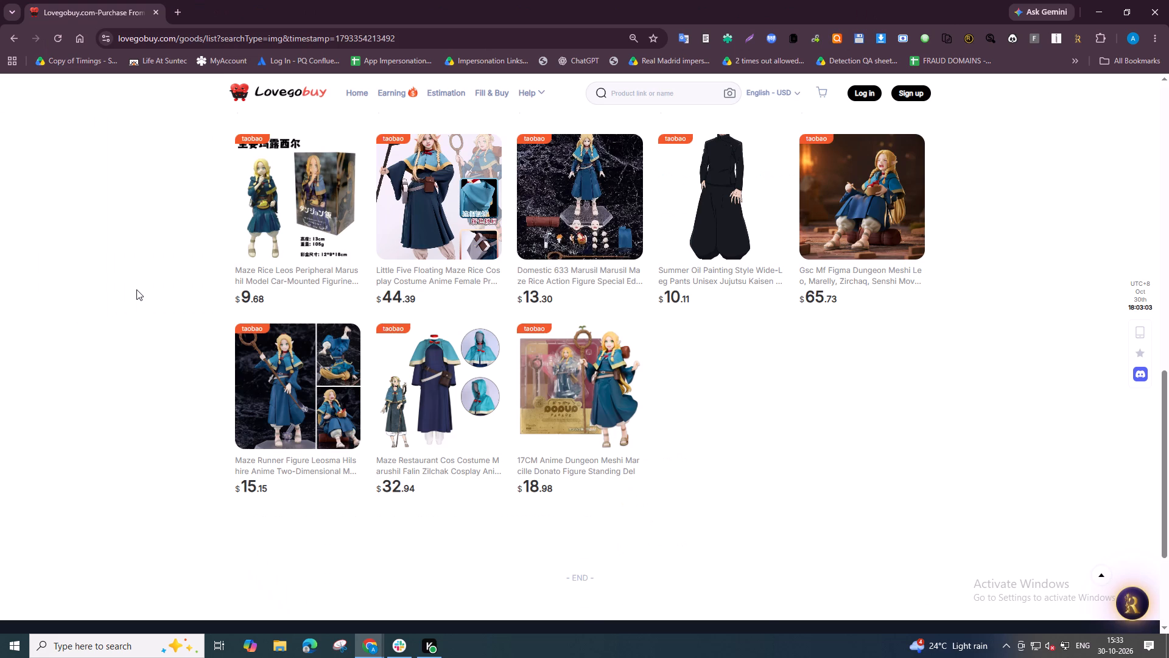
# Switch to the Kadokawa detection guideline and copy the asset name Overlord - Albedo.
pyautogui.hotkey('alt', 'Tab')
pyautogui.hotkey('alt', 'Tab')
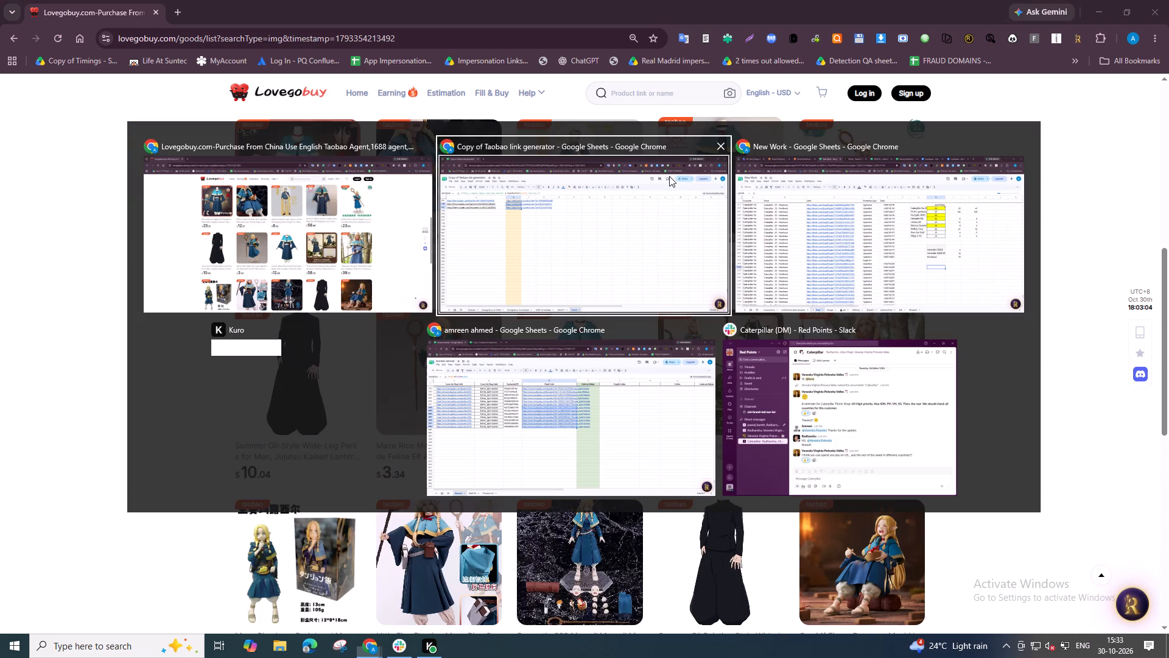
pyautogui.hotkey('alt', 'Tab')
pyautogui.keyDown('alt'); pyautogui.click(255, 251); pyautogui.keyUp('alt')
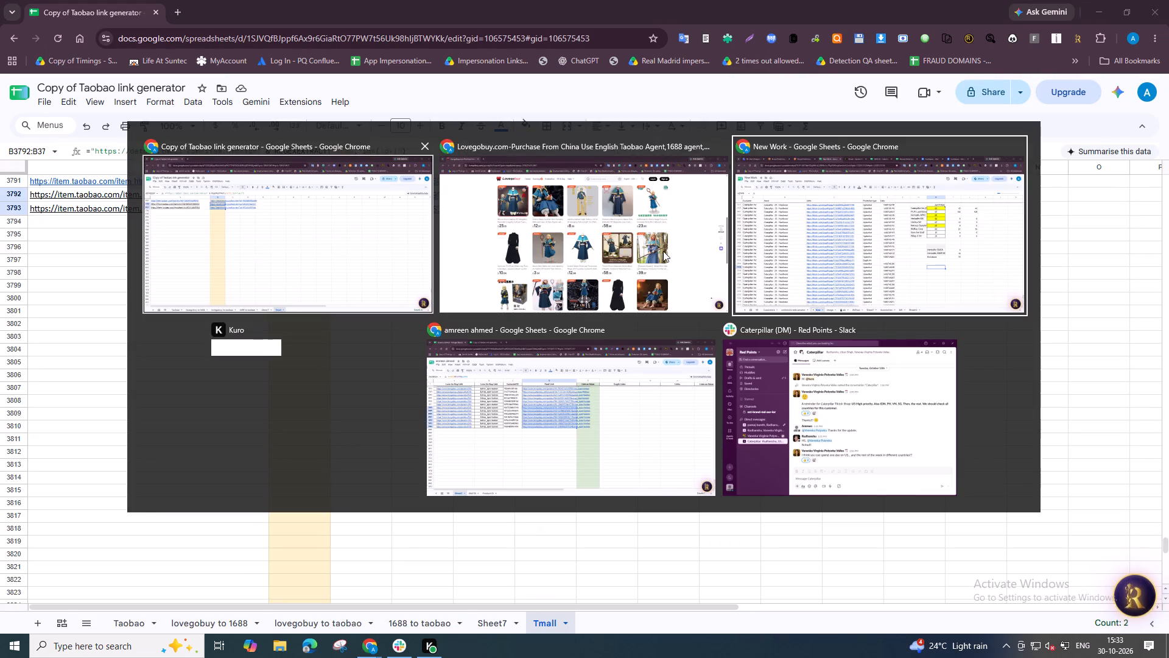
pyautogui.hotkey('alt', 'Tab')
pyautogui.keyDown('alt'); pyautogui.click(868, 260); pyautogui.keyUp('alt')
pyautogui.click(864, 0)
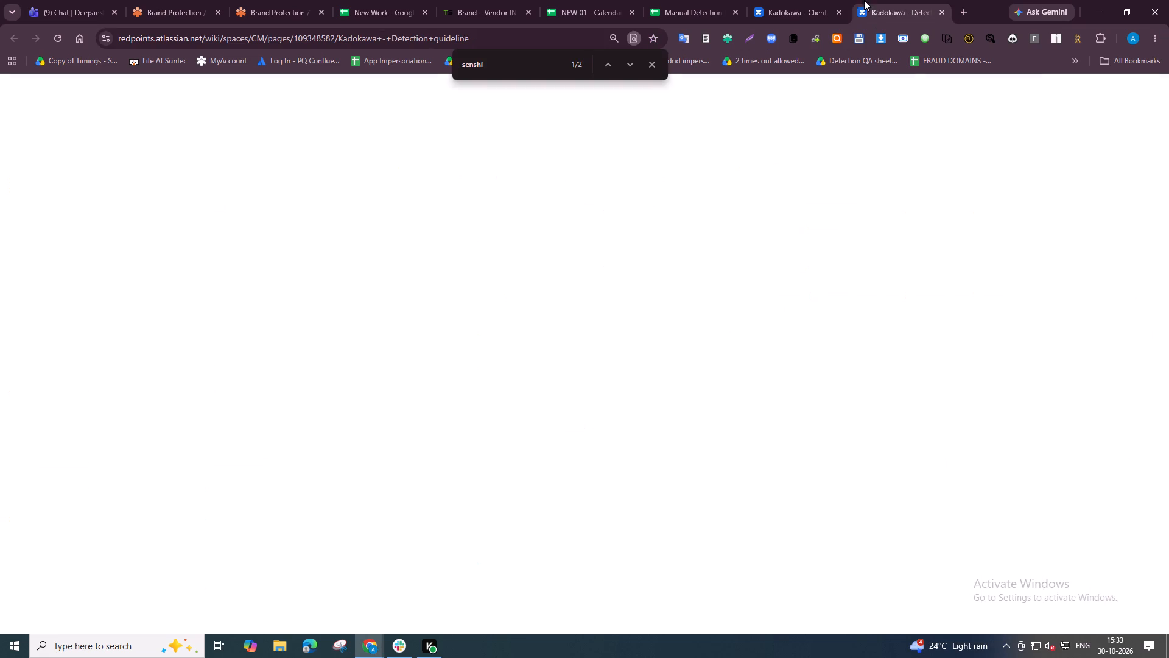
pyautogui.scroll(11, 596, 328)
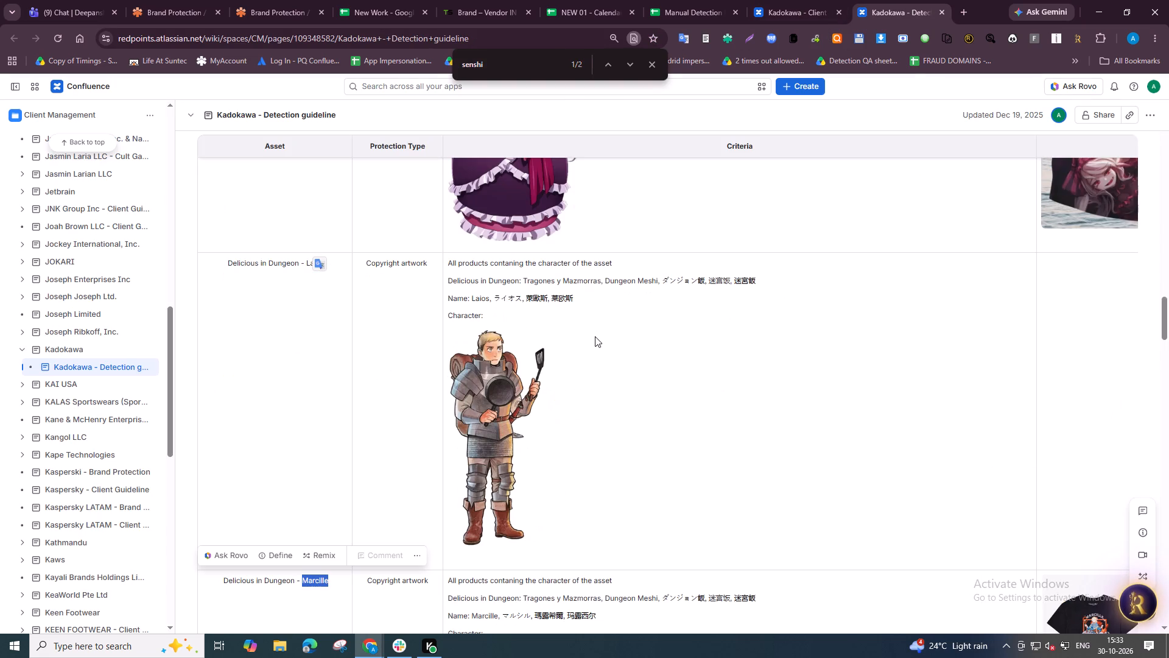
pyautogui.scroll(7, 595, 336)
pyautogui.scroll(-3, 598, 336)
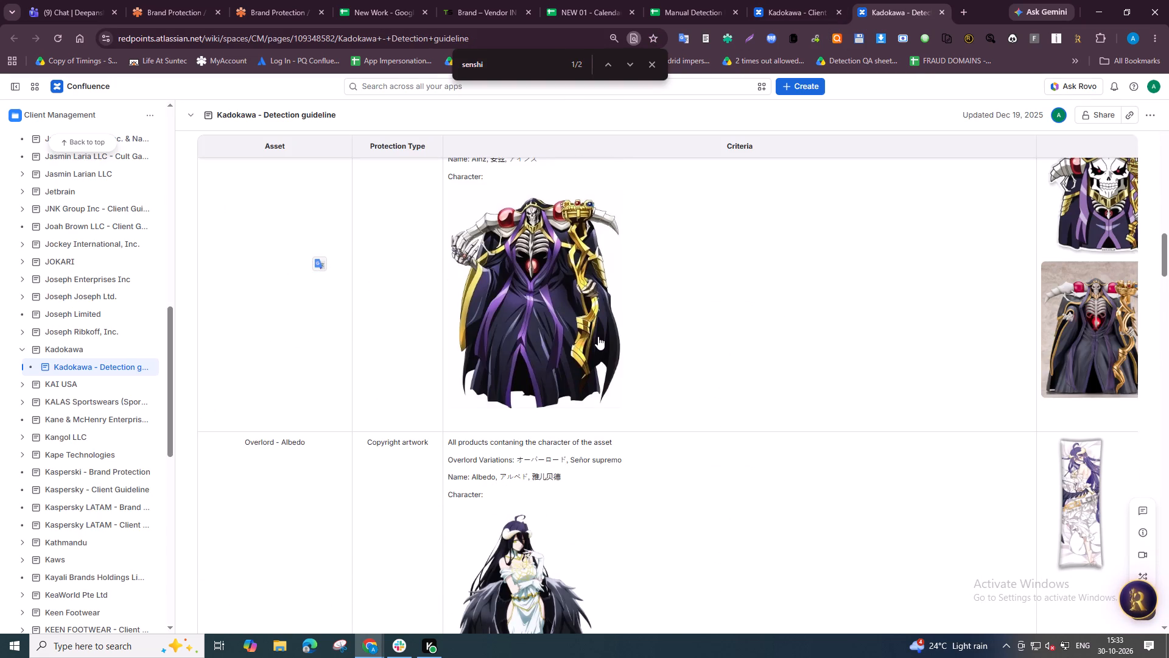
pyautogui.moveTo(234, 266); pyautogui.dragTo(315, 266)
pyautogui.hotkey('ctrl', 'c')
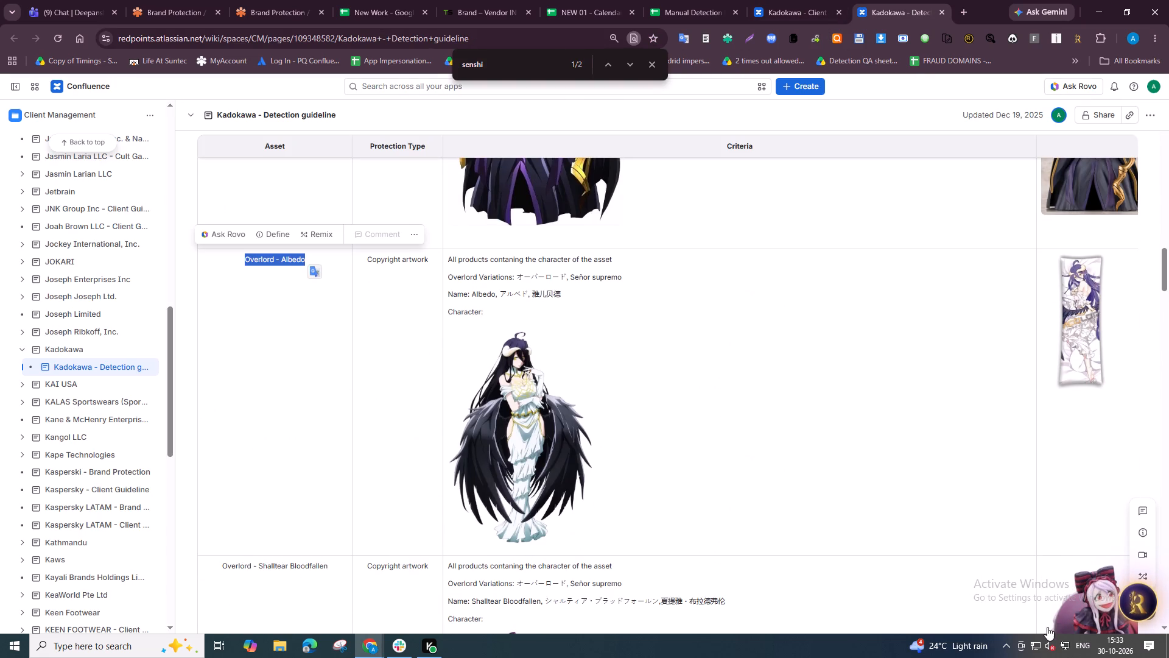
# Capture the Albedo character artwork from the guideline with Lightshot.
pyautogui.click(1011, 656)
pyautogui.click(978, 612)
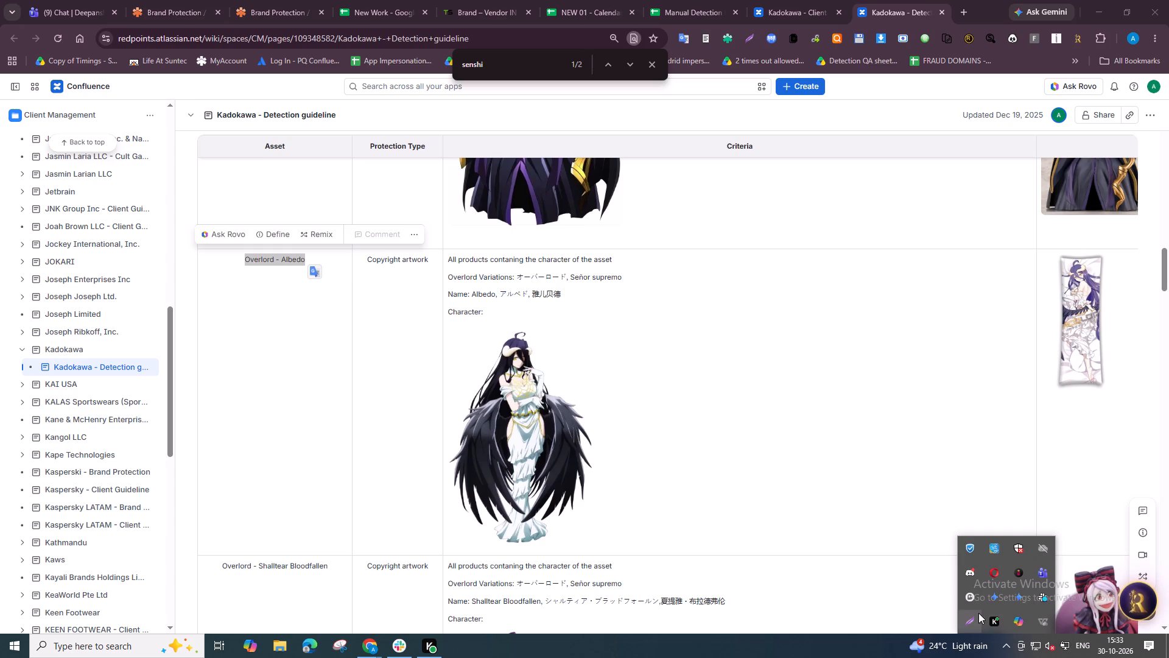
pyautogui.moveTo(440, 325); pyautogui.dragTo(609, 549)
pyautogui.click(583, 557)
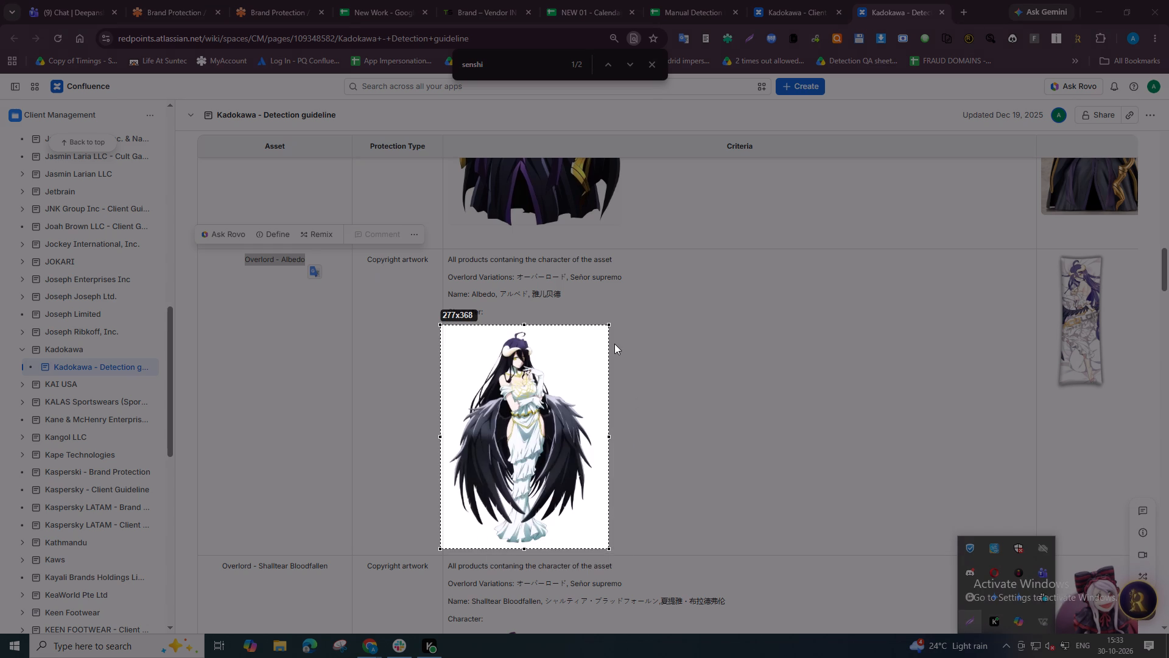
pyautogui.hotkey('ctrl', 'v')
pyautogui.click(313, 224)
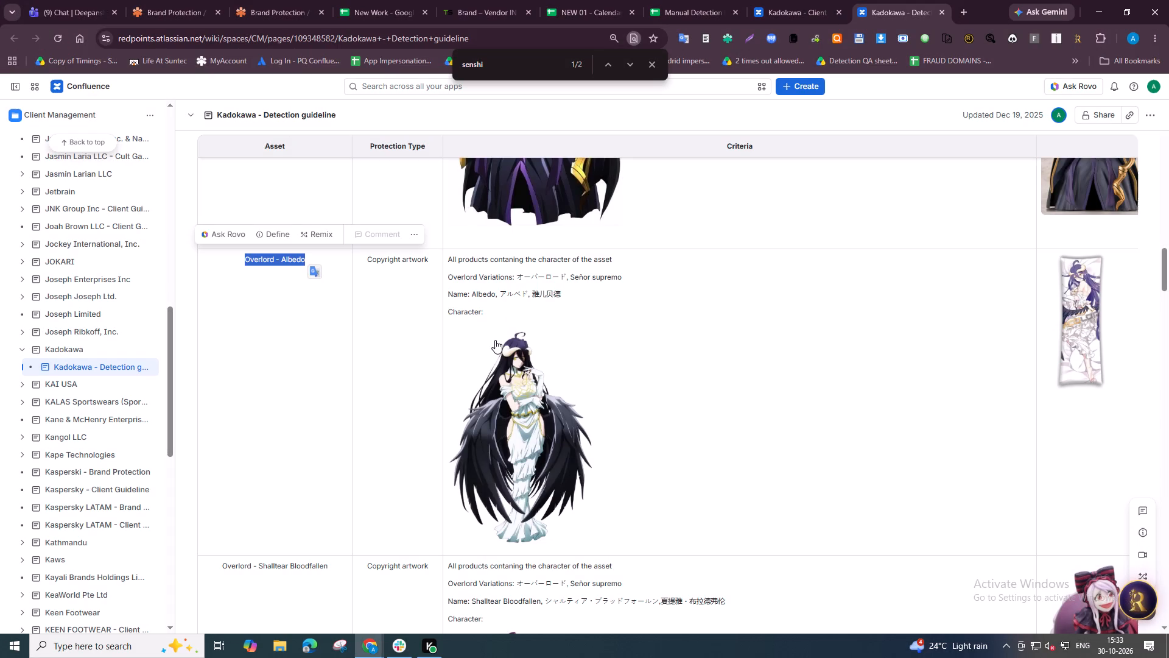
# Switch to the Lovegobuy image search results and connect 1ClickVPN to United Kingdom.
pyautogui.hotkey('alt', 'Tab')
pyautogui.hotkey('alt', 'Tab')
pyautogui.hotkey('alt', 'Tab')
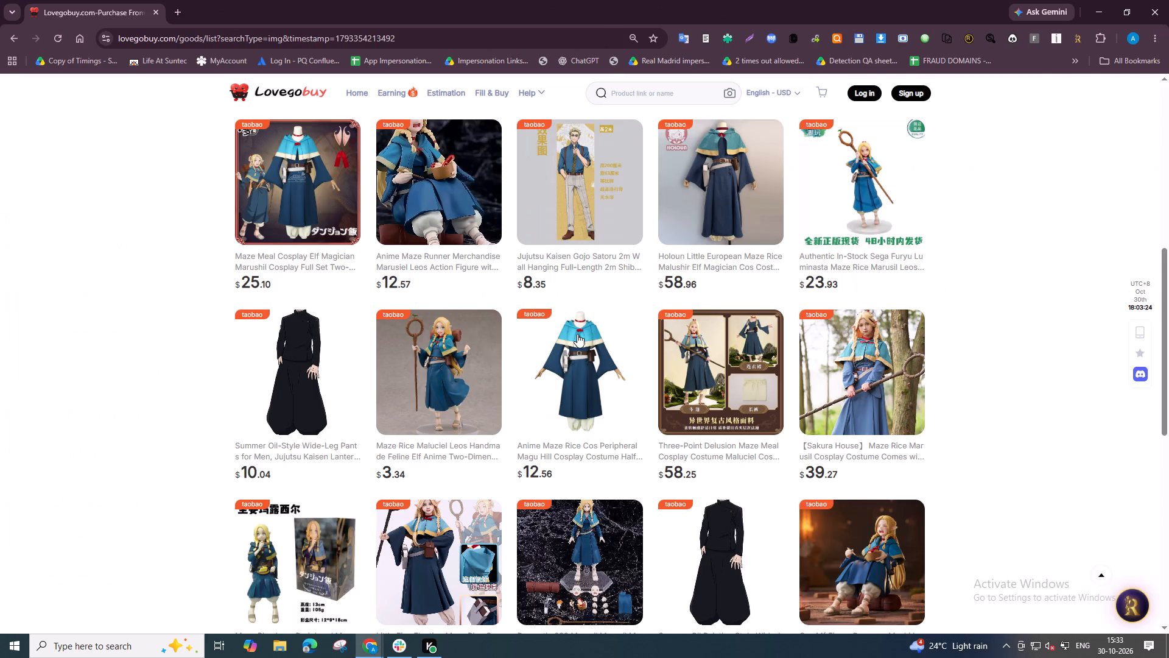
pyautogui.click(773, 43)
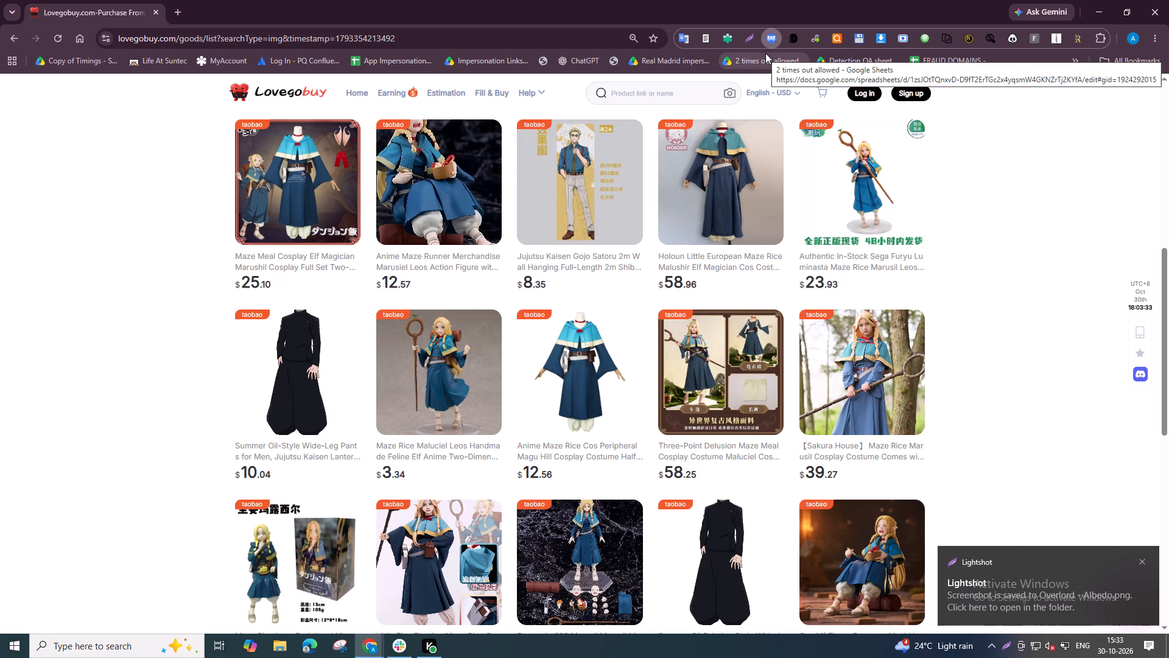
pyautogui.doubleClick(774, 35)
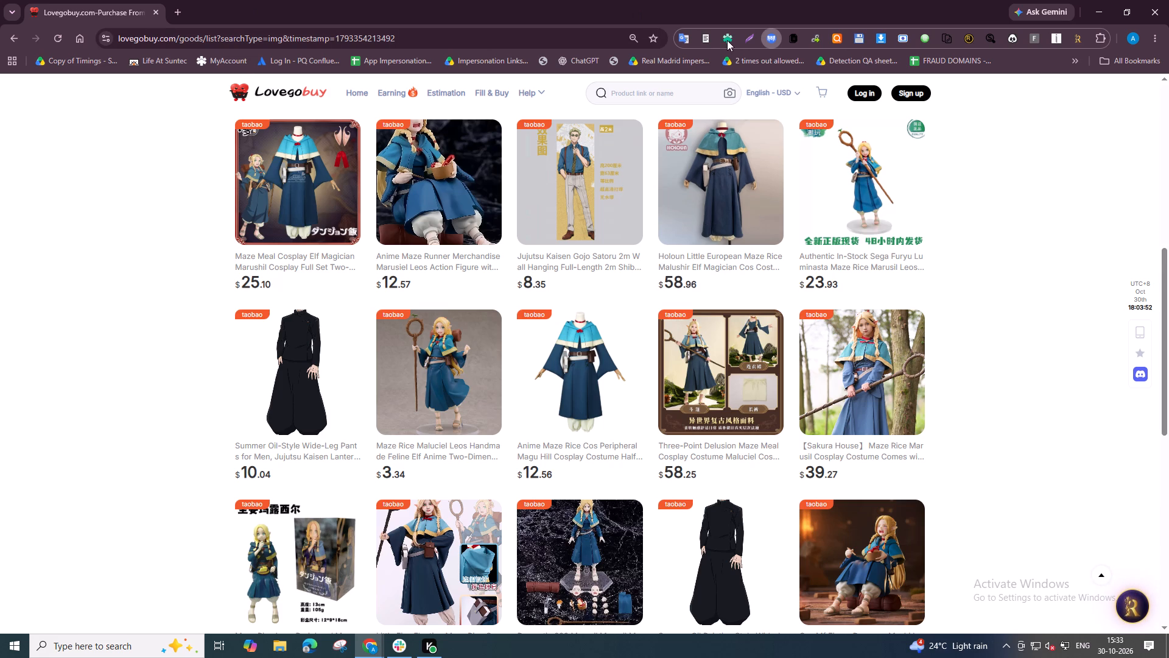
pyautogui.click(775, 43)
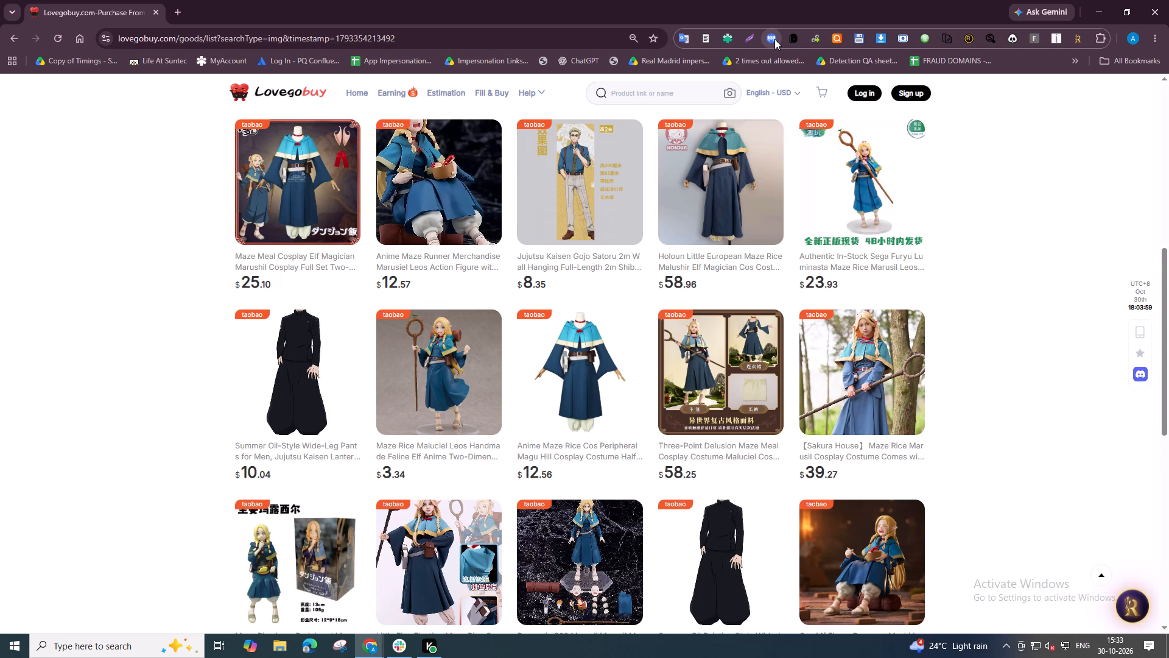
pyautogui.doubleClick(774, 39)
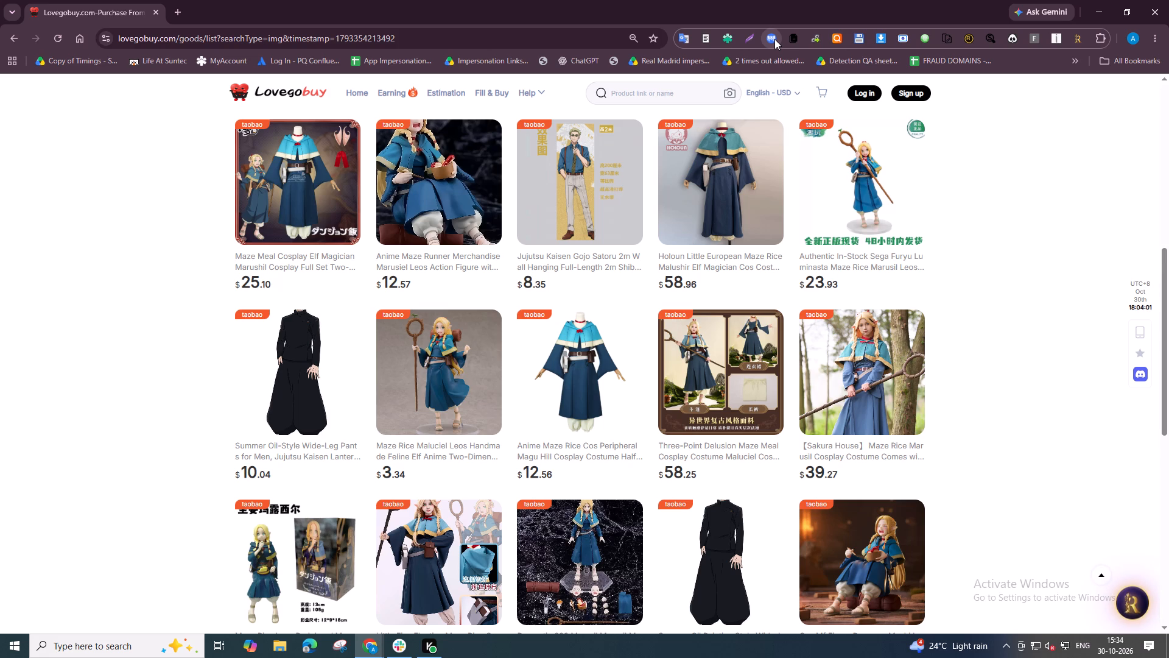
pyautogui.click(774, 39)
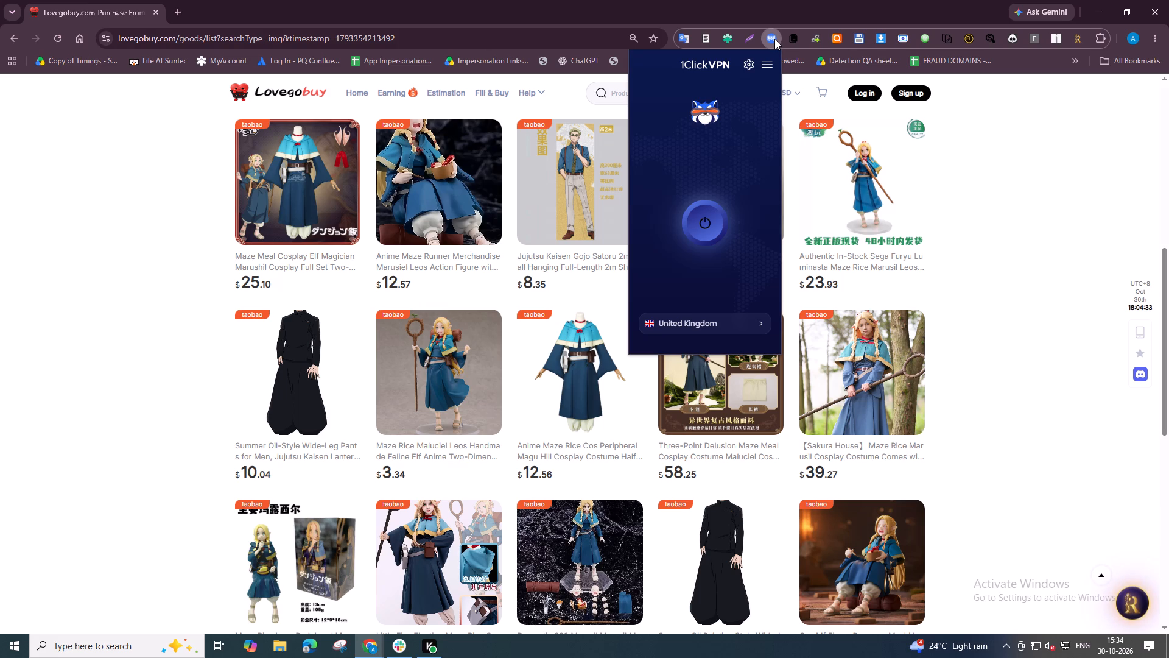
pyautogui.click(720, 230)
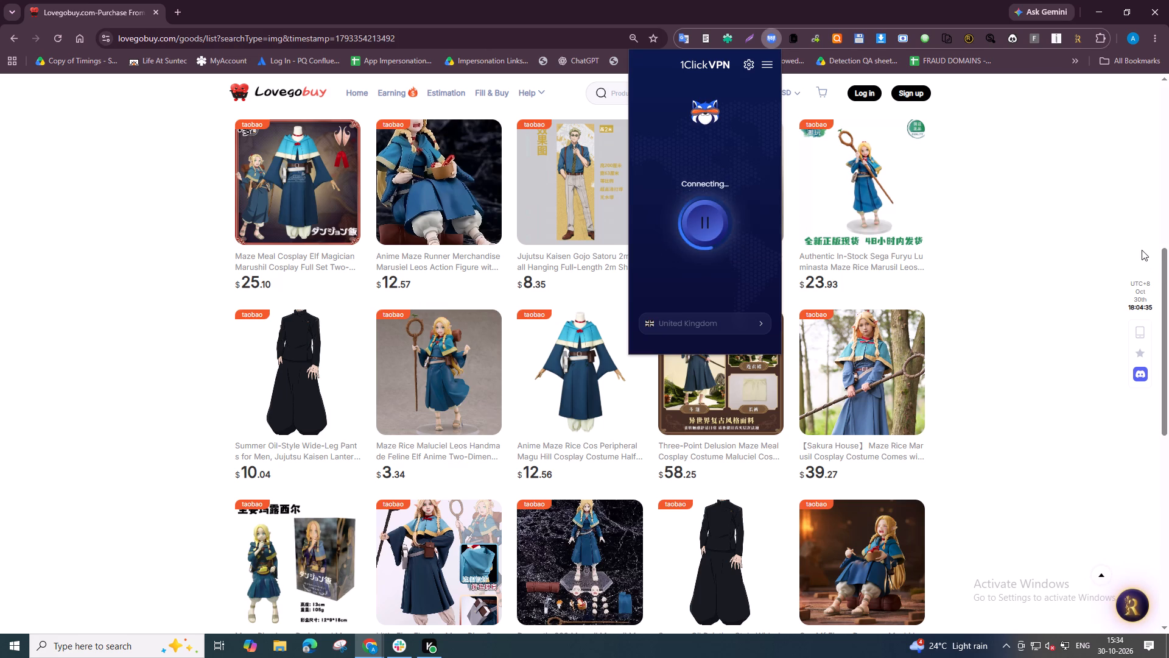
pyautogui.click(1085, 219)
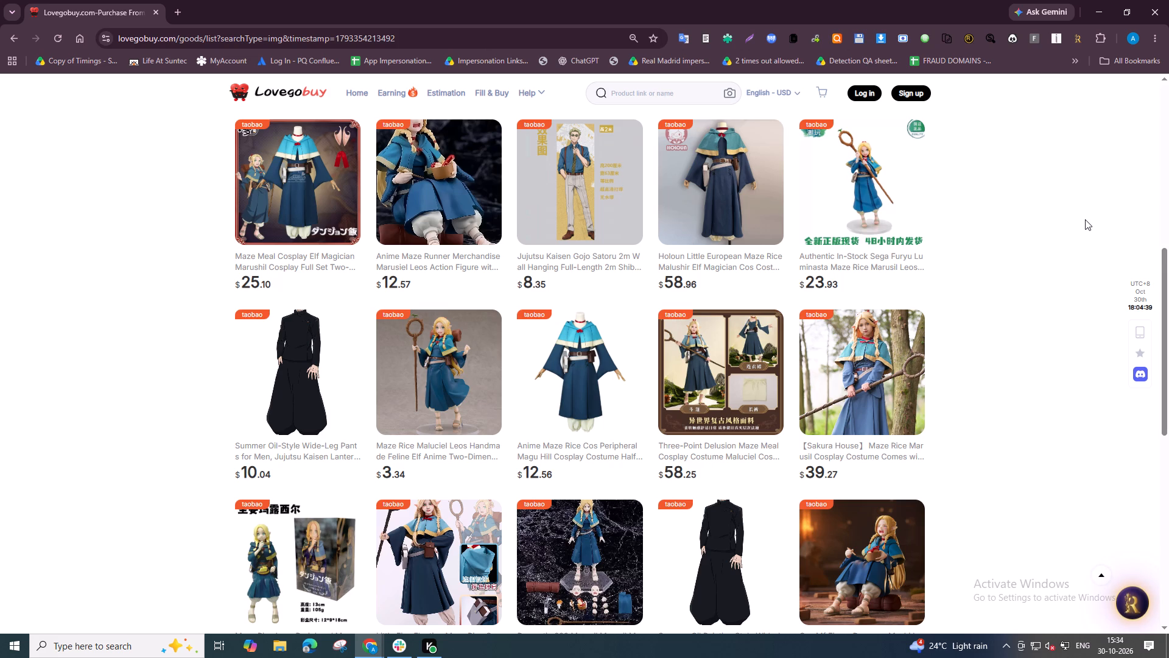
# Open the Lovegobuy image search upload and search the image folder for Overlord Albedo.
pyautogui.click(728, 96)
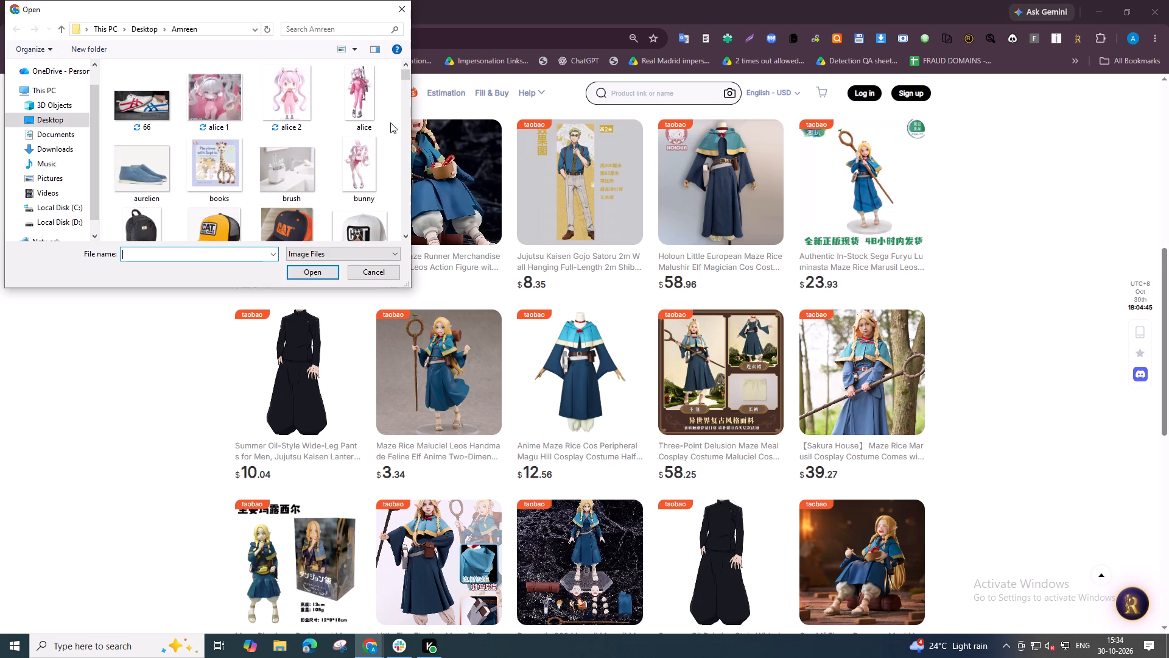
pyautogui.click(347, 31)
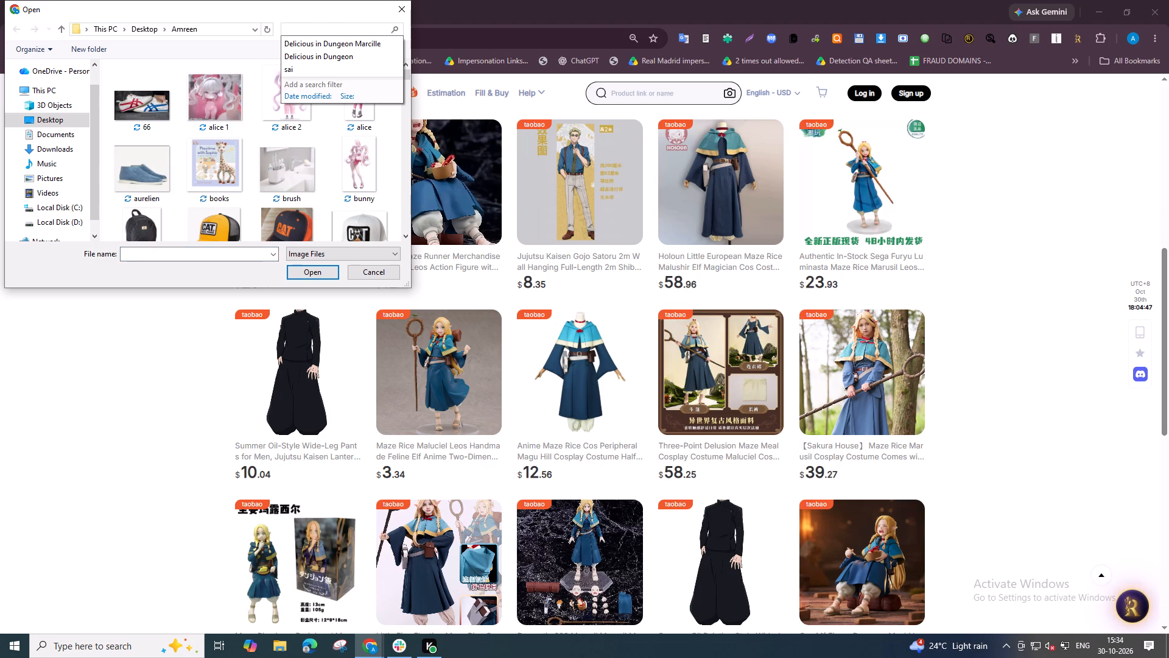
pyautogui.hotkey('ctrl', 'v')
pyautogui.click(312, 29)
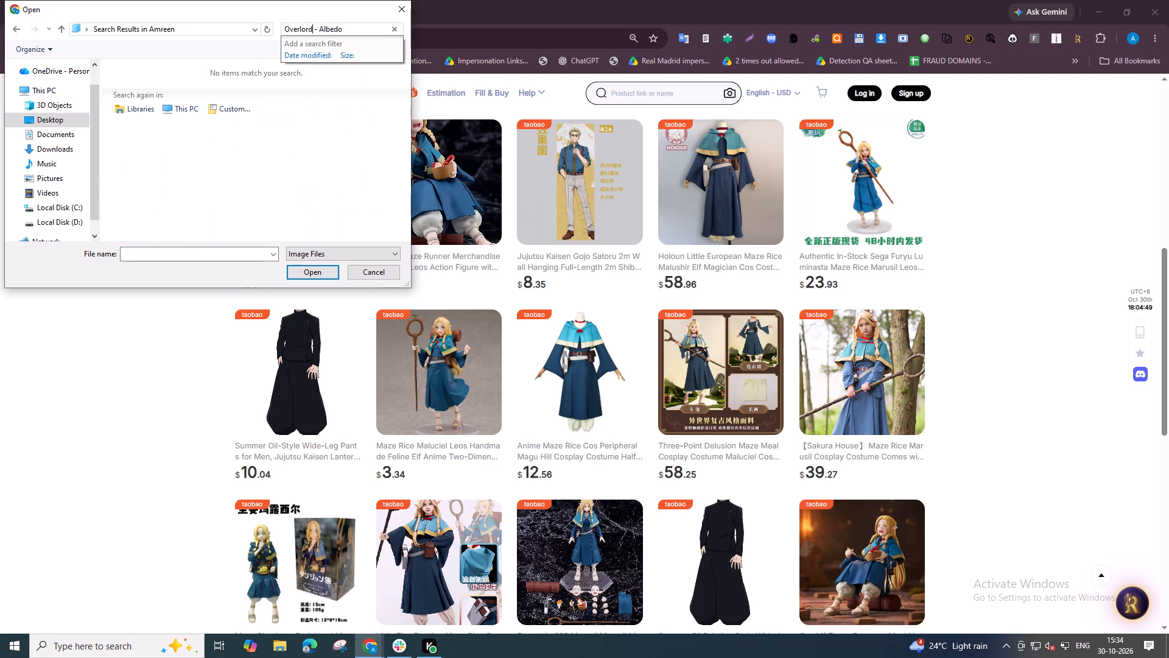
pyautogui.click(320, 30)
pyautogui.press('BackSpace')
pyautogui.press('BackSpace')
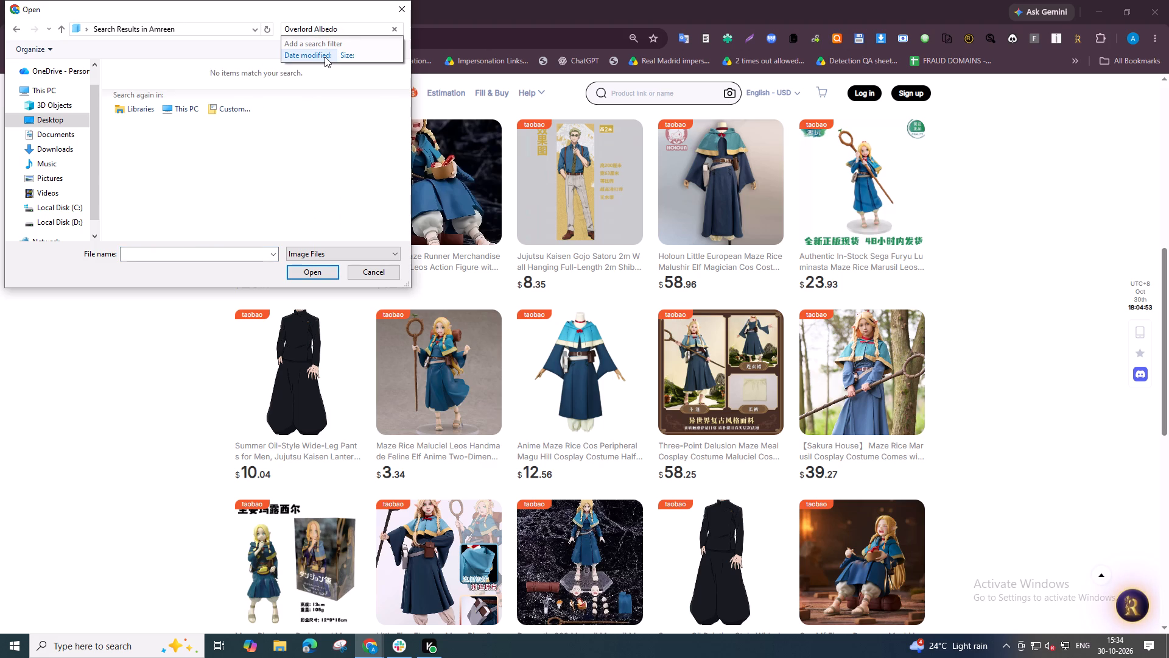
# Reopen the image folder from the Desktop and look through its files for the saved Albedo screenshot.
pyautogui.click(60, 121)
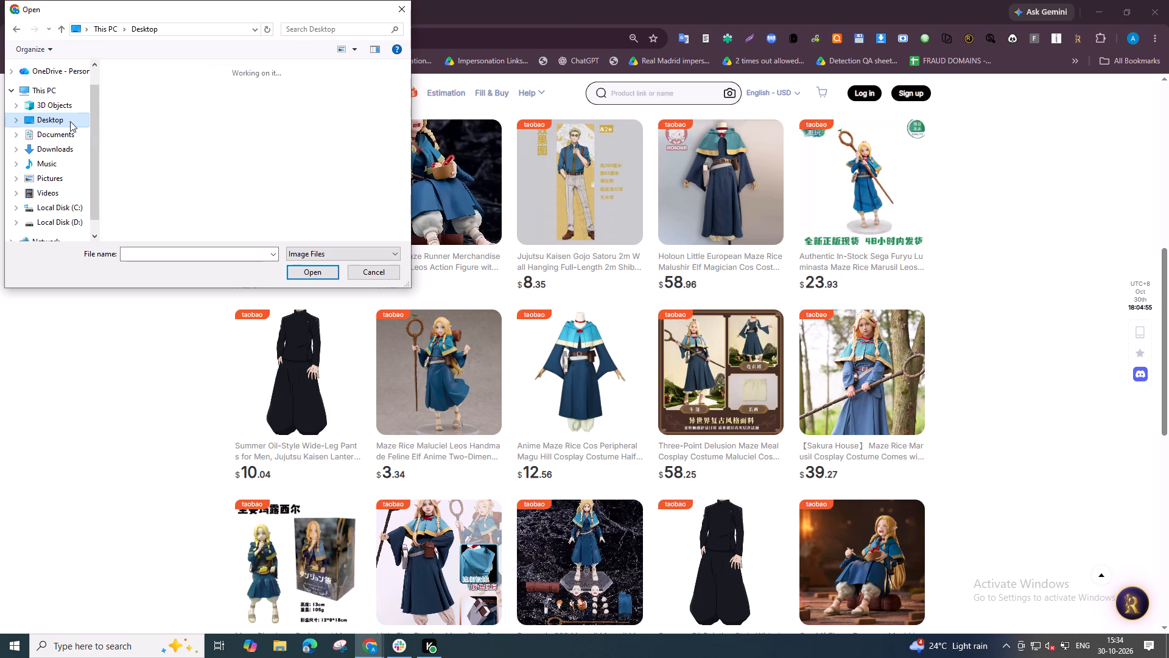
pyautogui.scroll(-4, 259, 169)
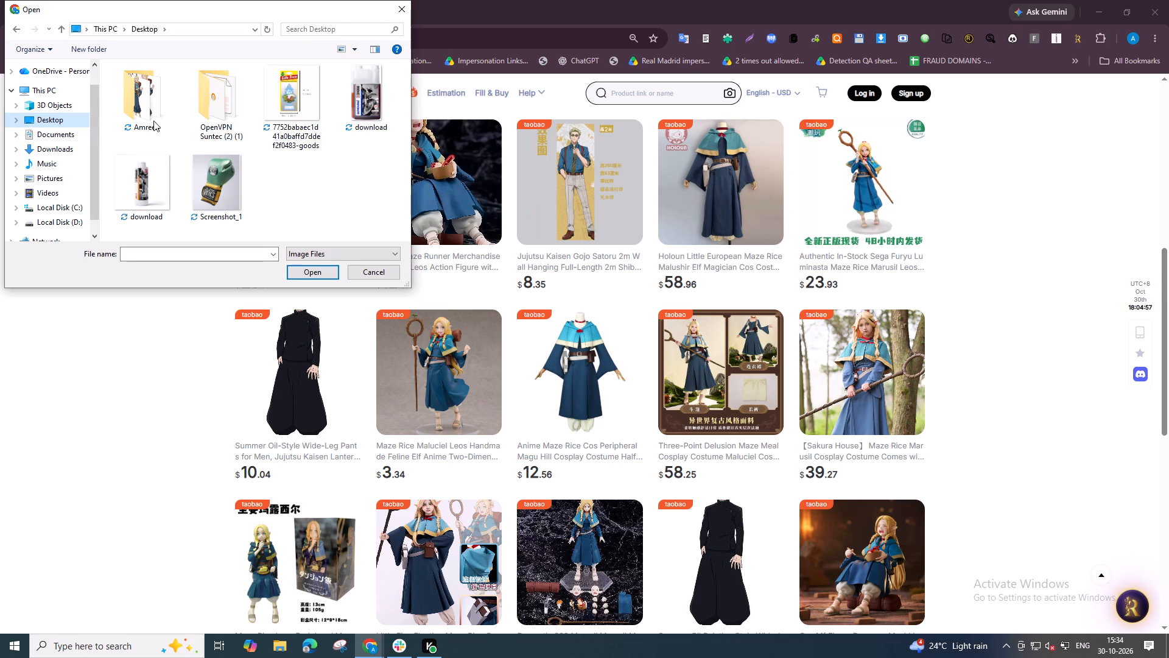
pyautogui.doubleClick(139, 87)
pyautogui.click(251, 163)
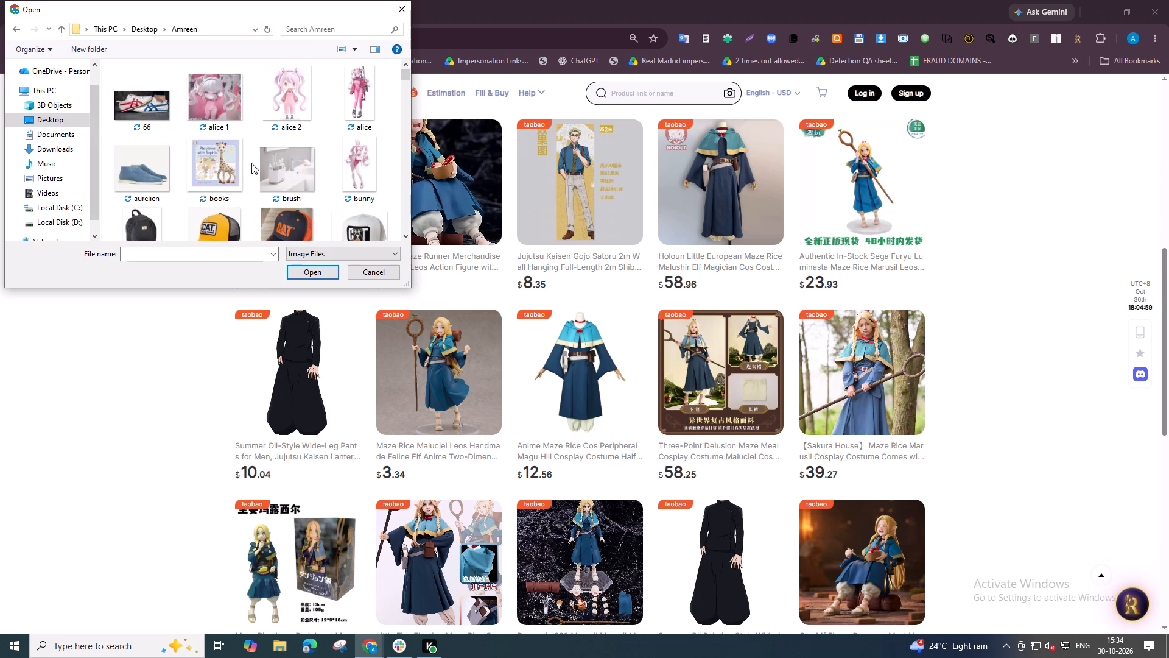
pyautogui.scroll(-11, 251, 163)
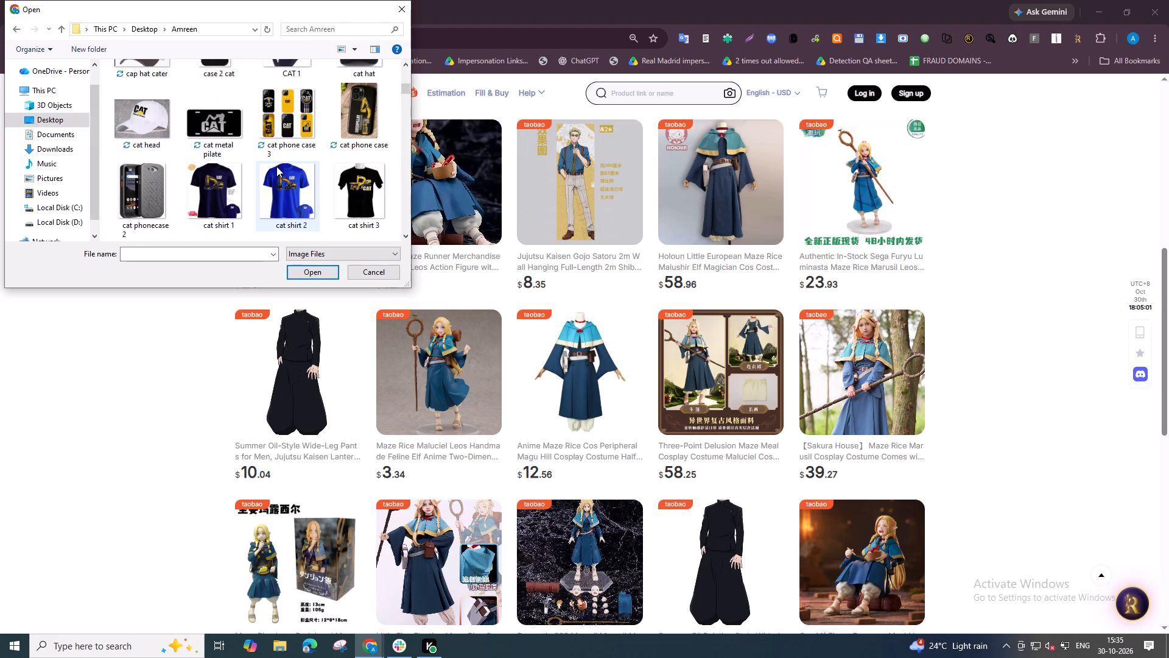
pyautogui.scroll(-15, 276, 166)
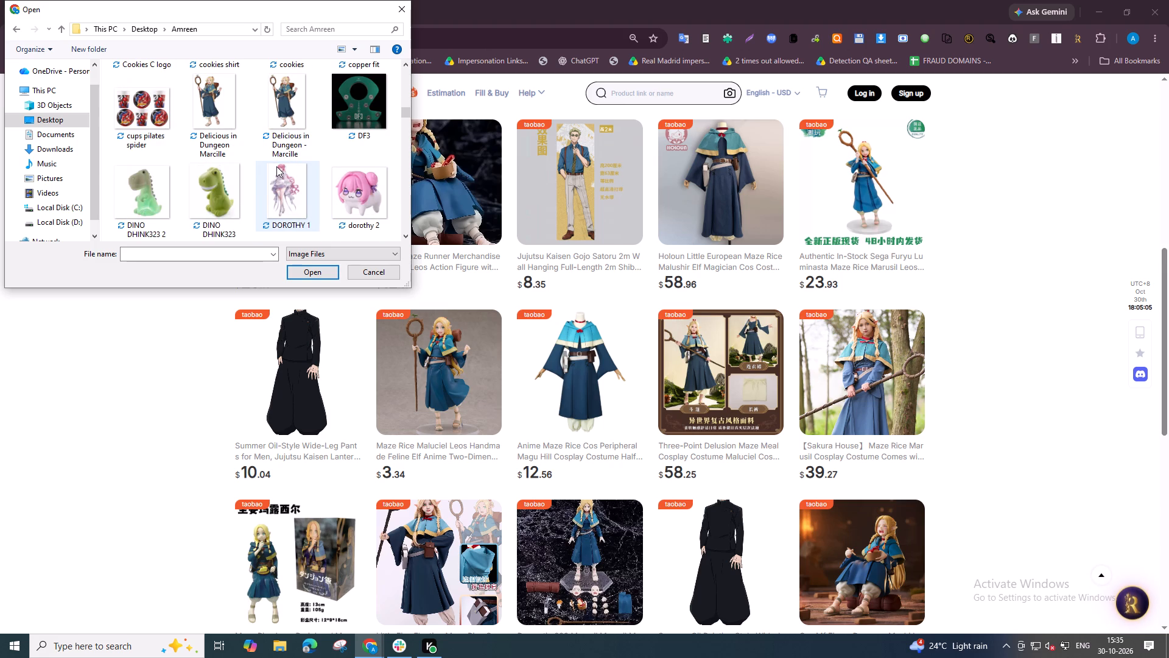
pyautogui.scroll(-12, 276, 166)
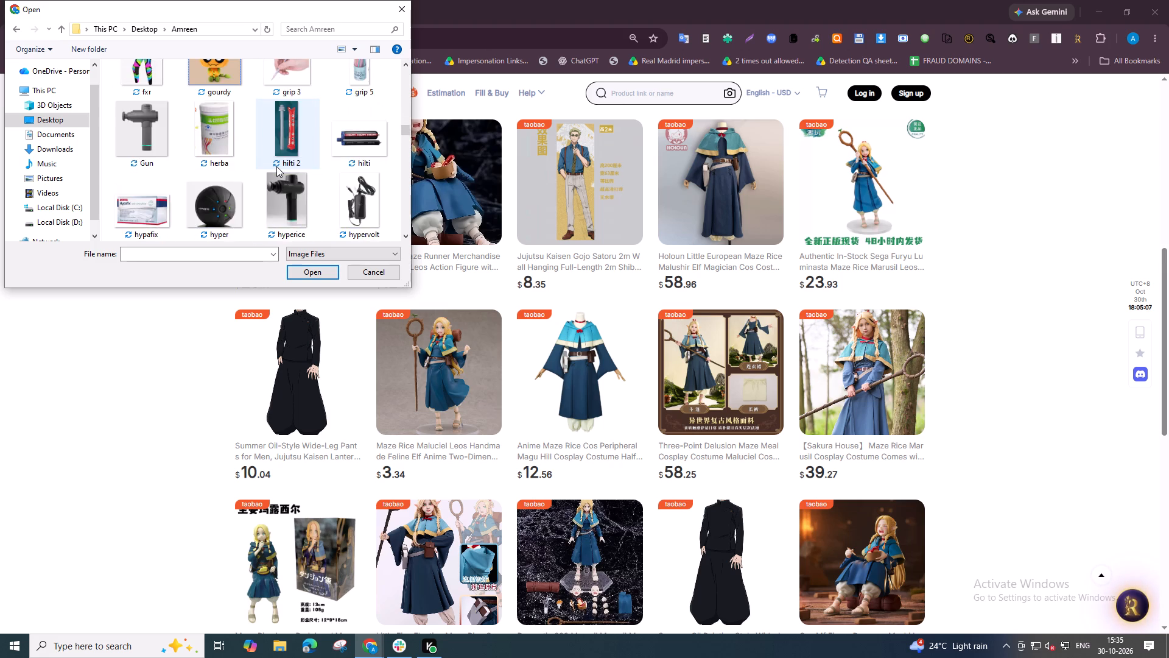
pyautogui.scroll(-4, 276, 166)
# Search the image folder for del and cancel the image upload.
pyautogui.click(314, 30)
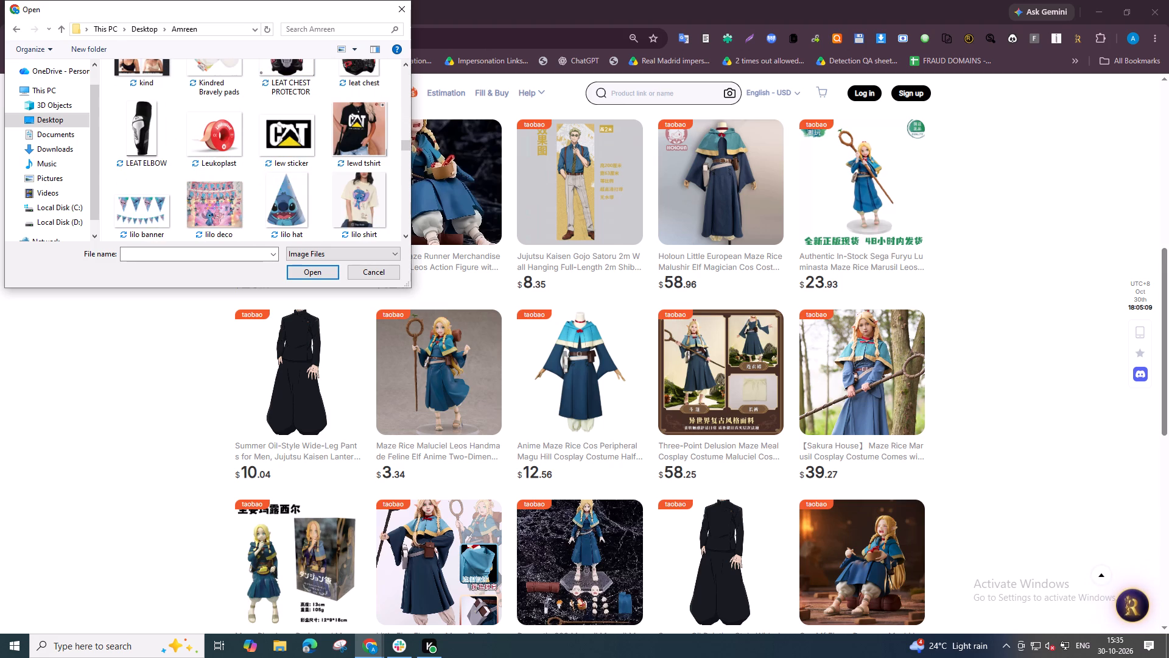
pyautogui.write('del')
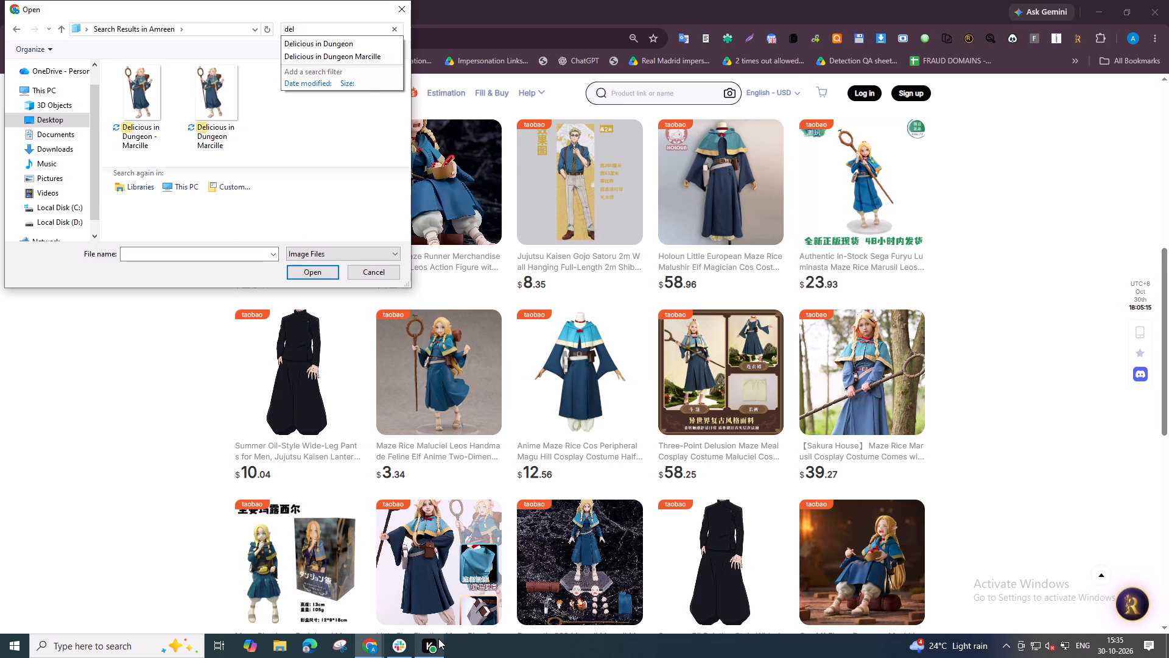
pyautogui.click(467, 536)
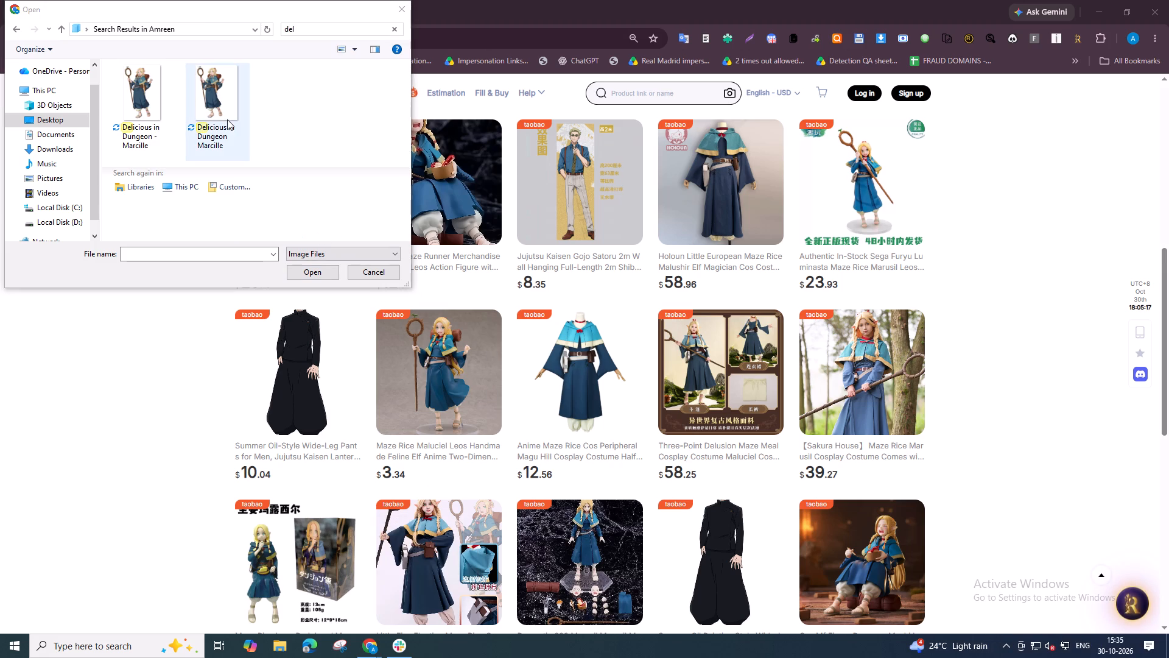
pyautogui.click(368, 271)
# Find upshot in the Windows search and launch RedPoints Incidents Upshot.
pyautogui.hotkey('alt', 'Tab')
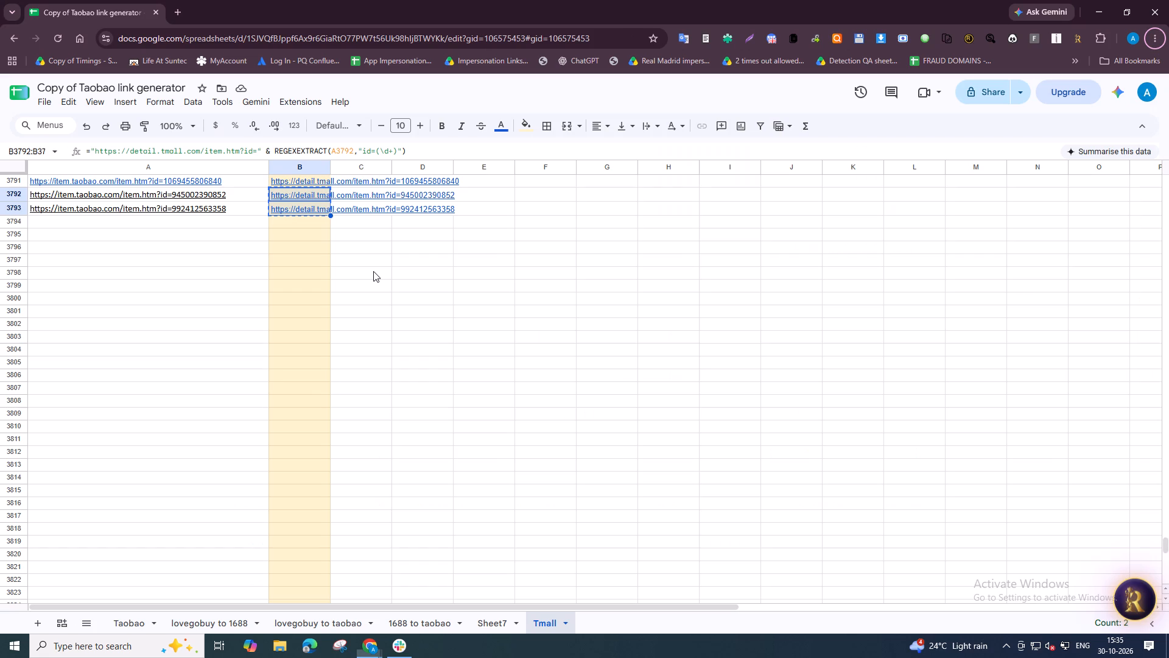
pyautogui.hotkey('alt', 'Tab')
pyautogui.hotkey('alt', 'Tab')
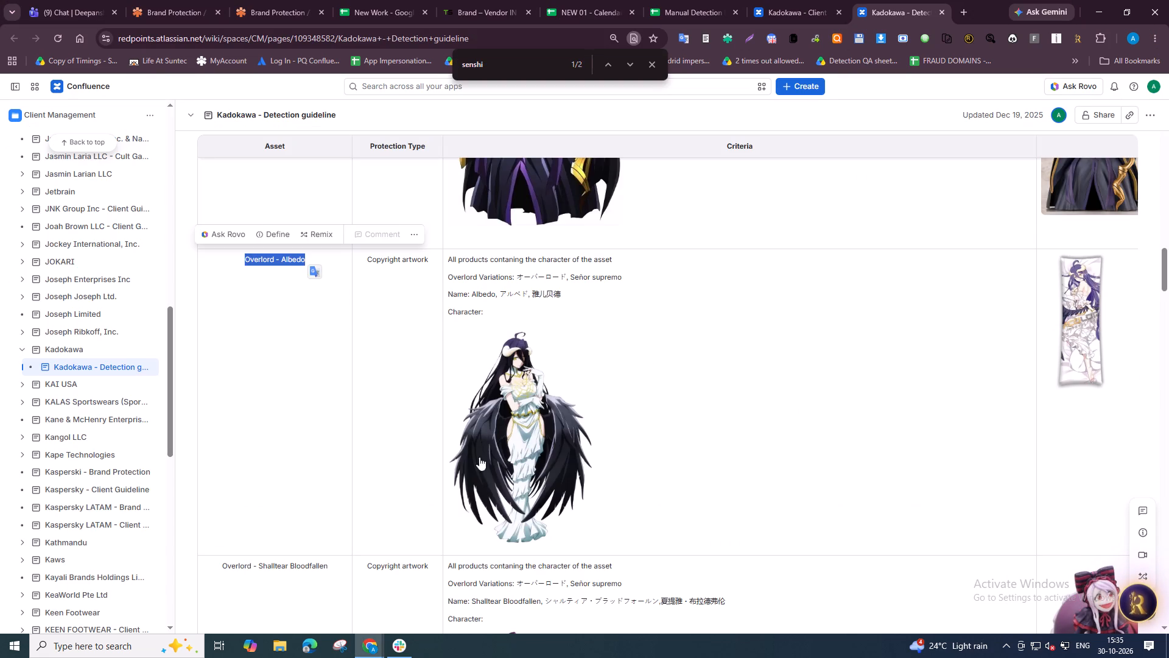
pyautogui.click(106, 651)
pyautogui.write('upshot')
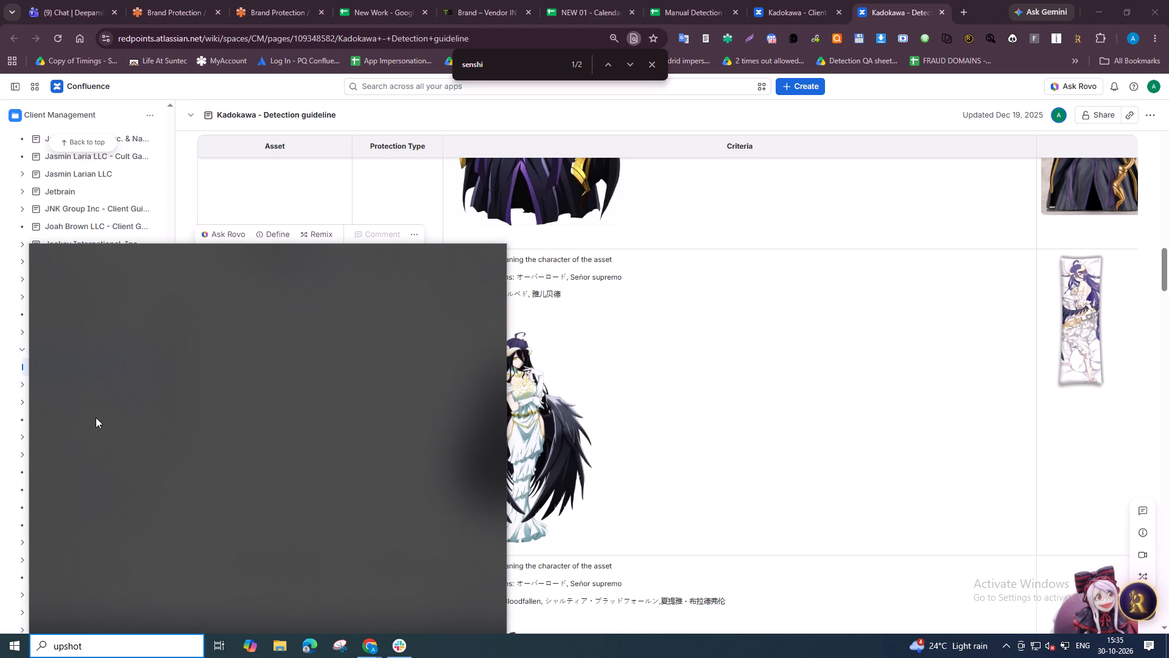
pyautogui.click(139, 317)
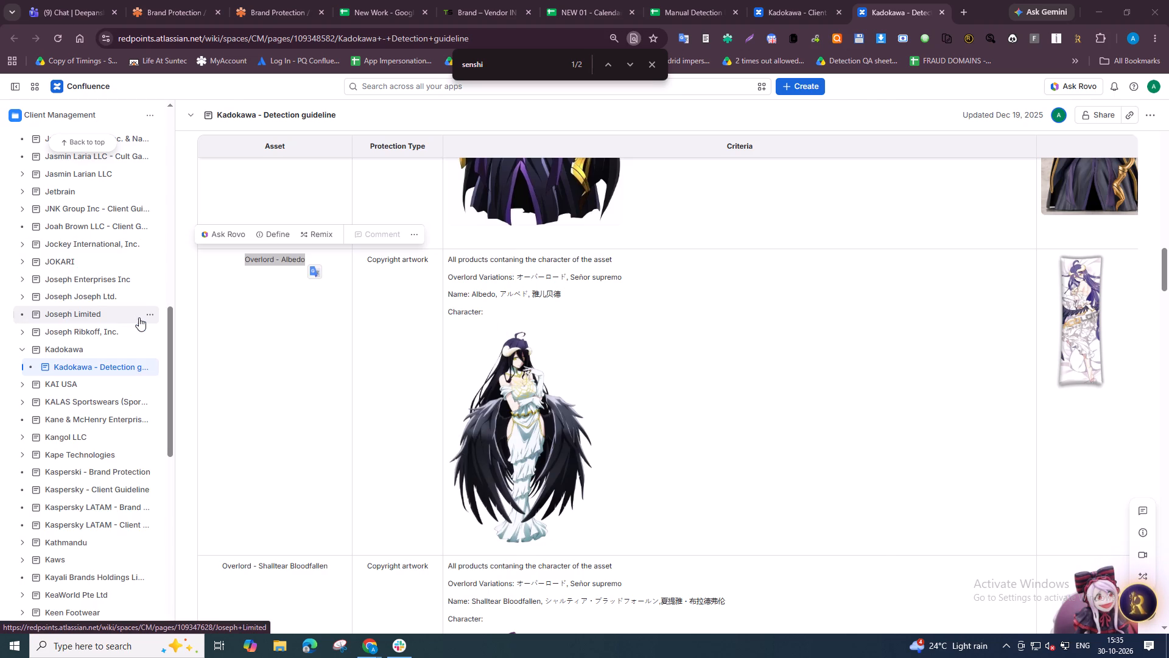
pyautogui.click(840, 106)
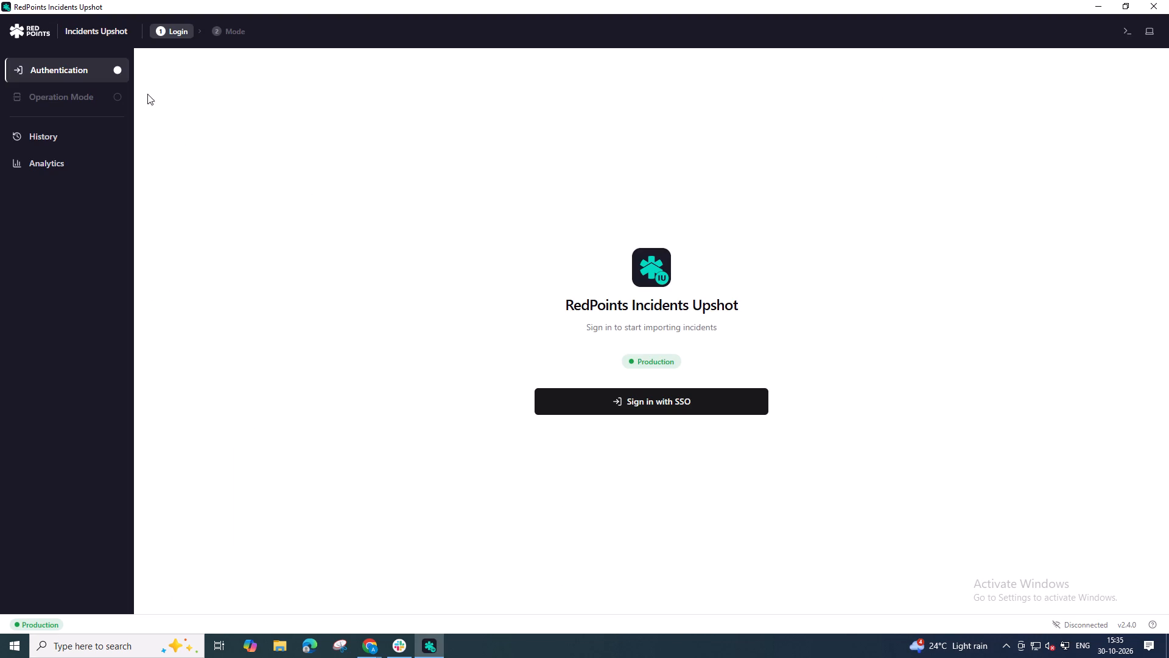
pyautogui.click(102, 35)
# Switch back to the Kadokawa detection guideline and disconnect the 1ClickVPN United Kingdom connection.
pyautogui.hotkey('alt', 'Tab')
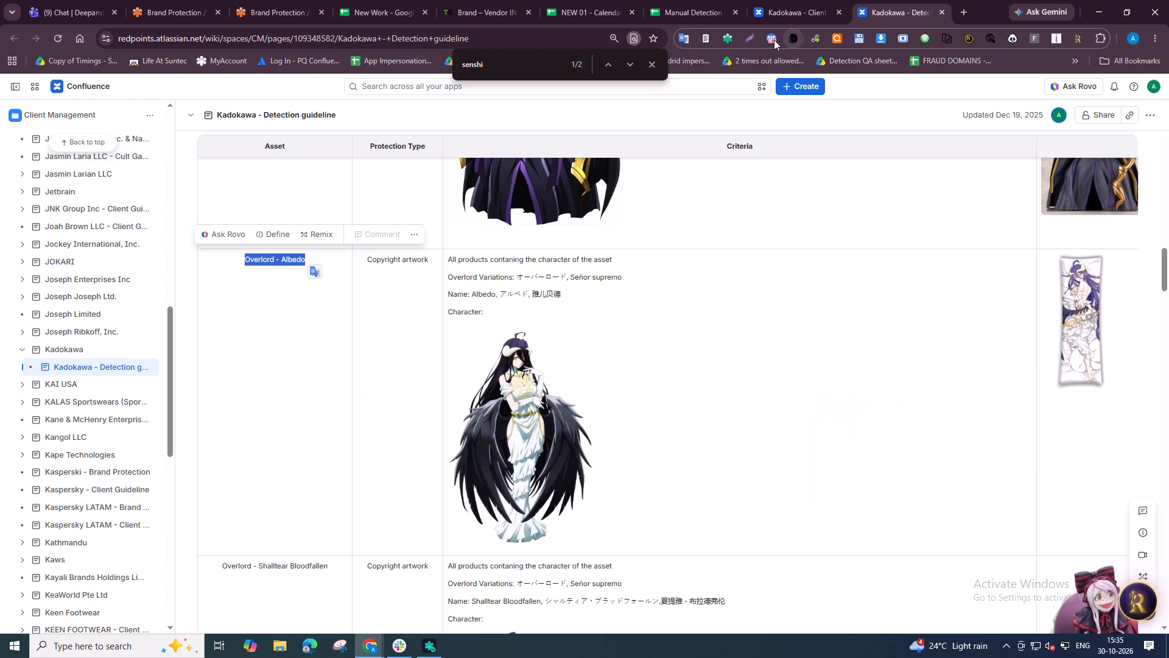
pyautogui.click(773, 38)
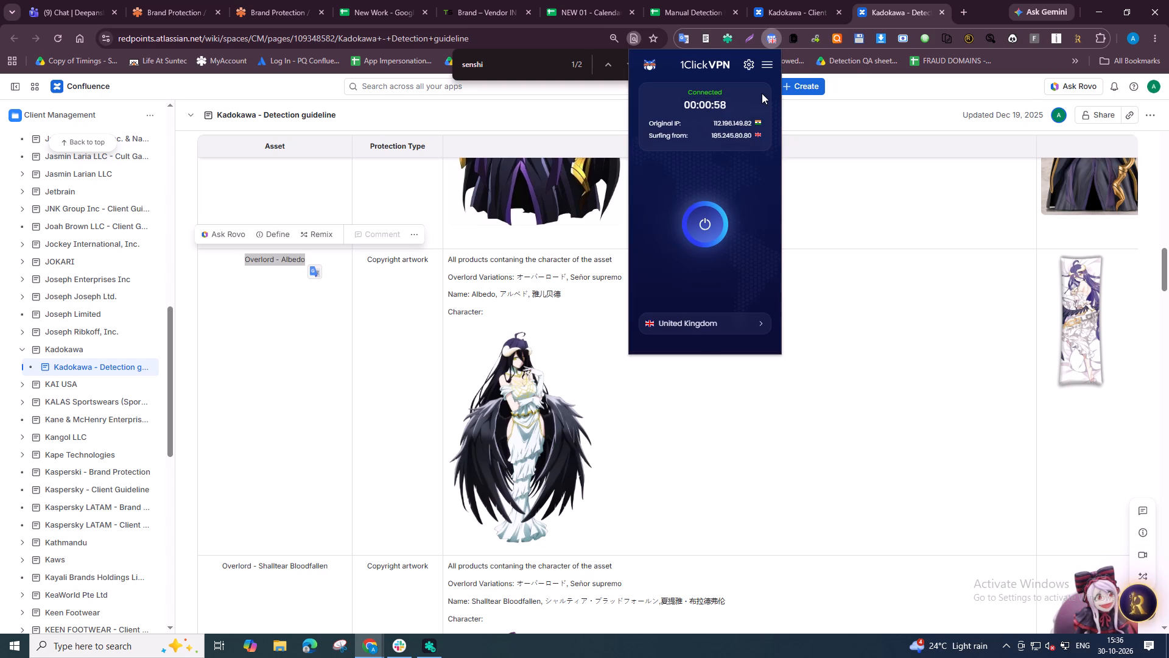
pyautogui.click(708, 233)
# Return to RedPoints Incidents Upshot and examine its execution history and analytics.
pyautogui.click(429, 646)
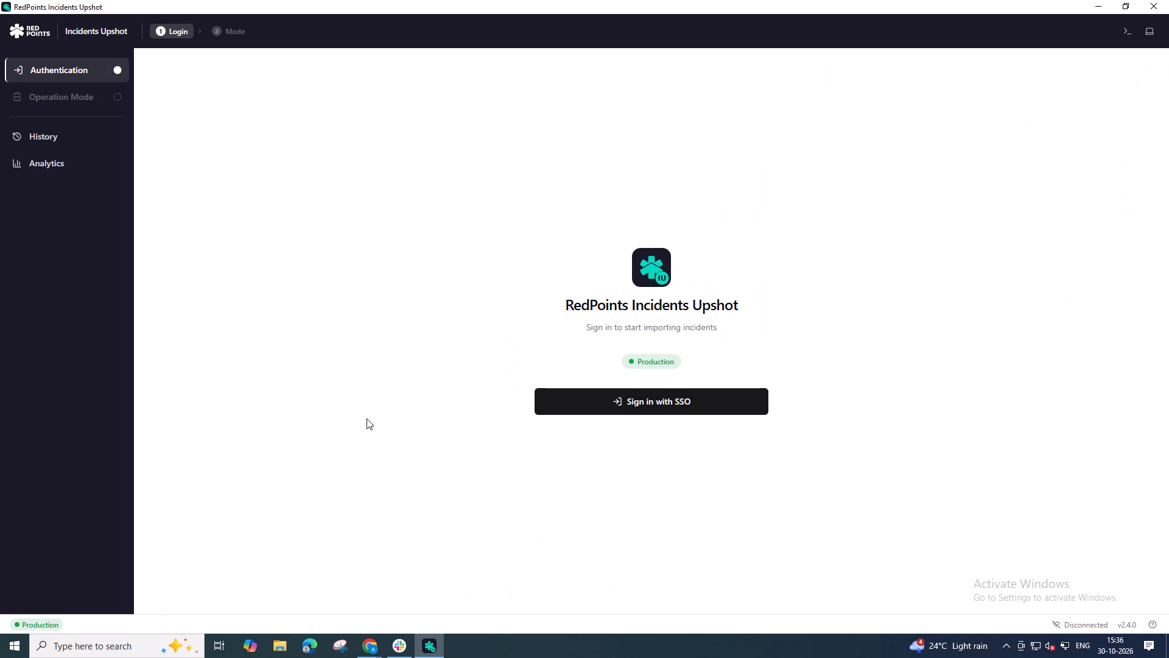
pyautogui.click(45, 142)
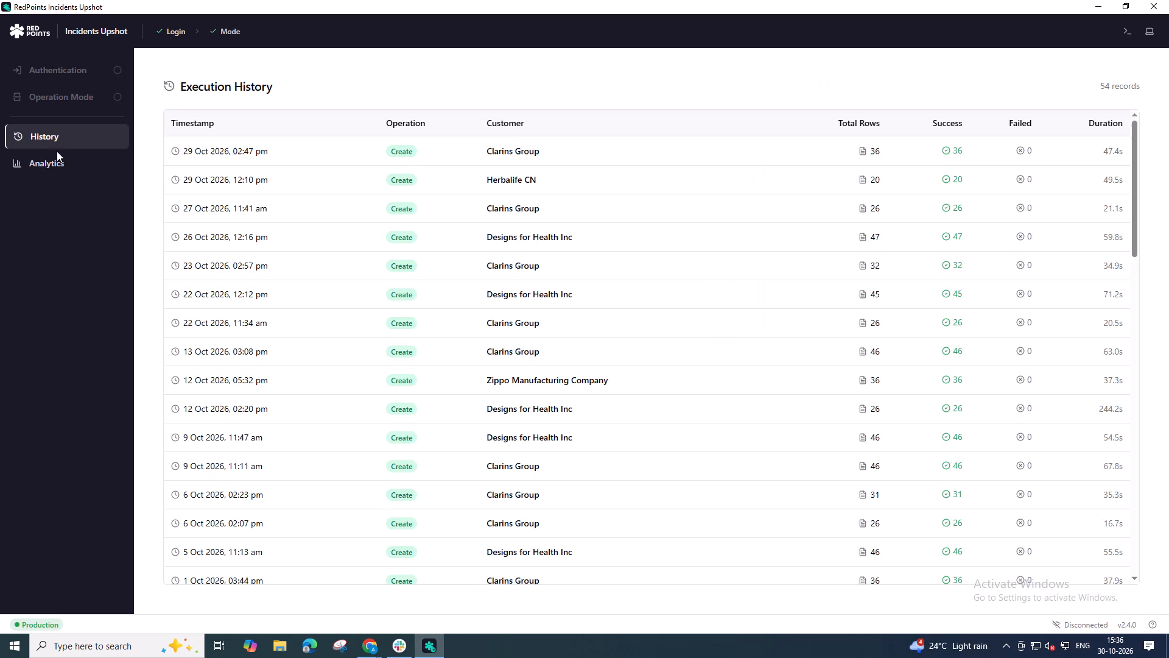
pyautogui.click(58, 161)
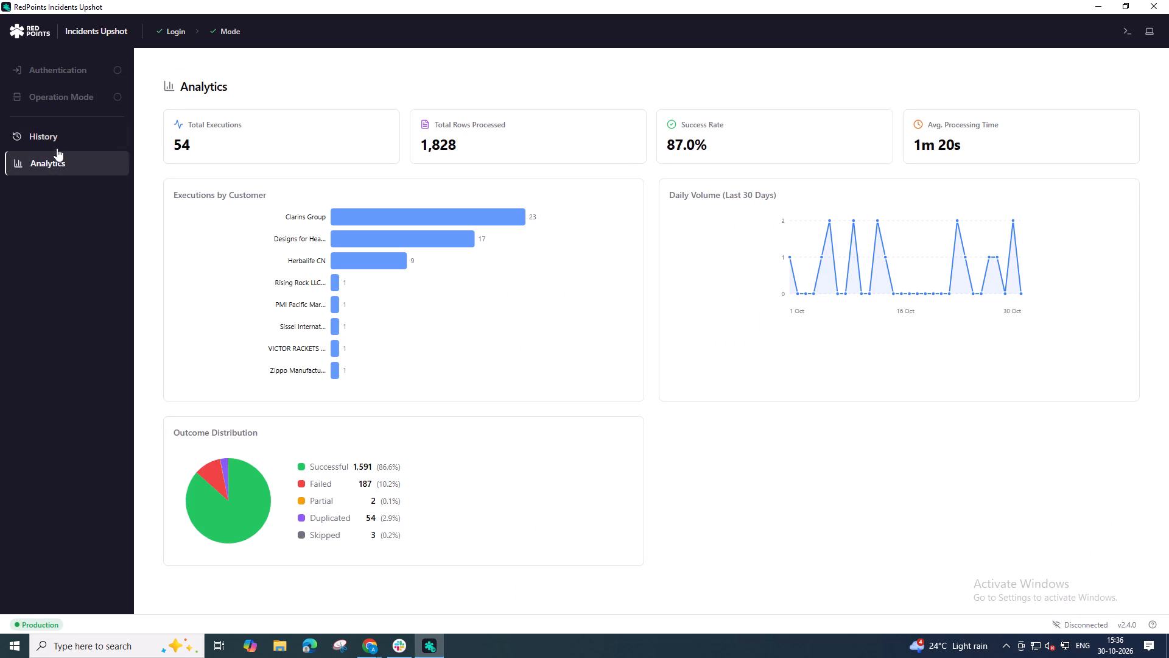
pyautogui.scroll(5, 79, 171)
pyautogui.click(55, 73)
pyautogui.click(46, 129)
pyautogui.scroll(6, 54, 123)
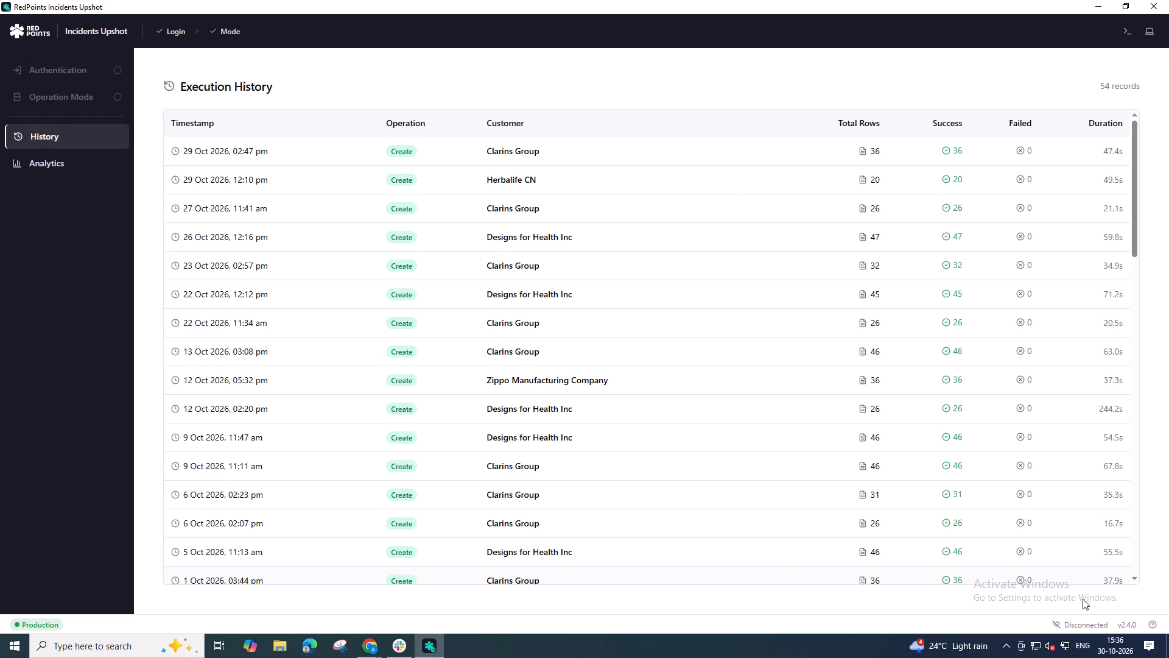
# Restore RedPoints Incidents Upshot to a smaller window, go back through its operation mode to the login stage, and close it.
pyautogui.click(1129, 10)
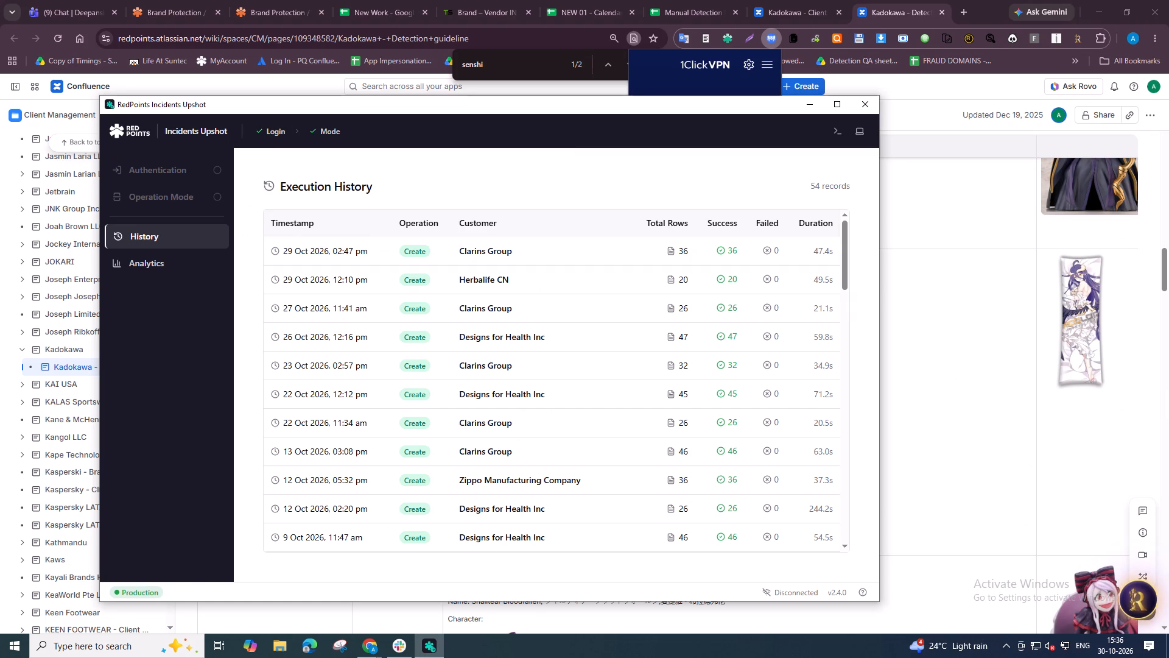
pyautogui.click(186, 129)
pyautogui.click(334, 130)
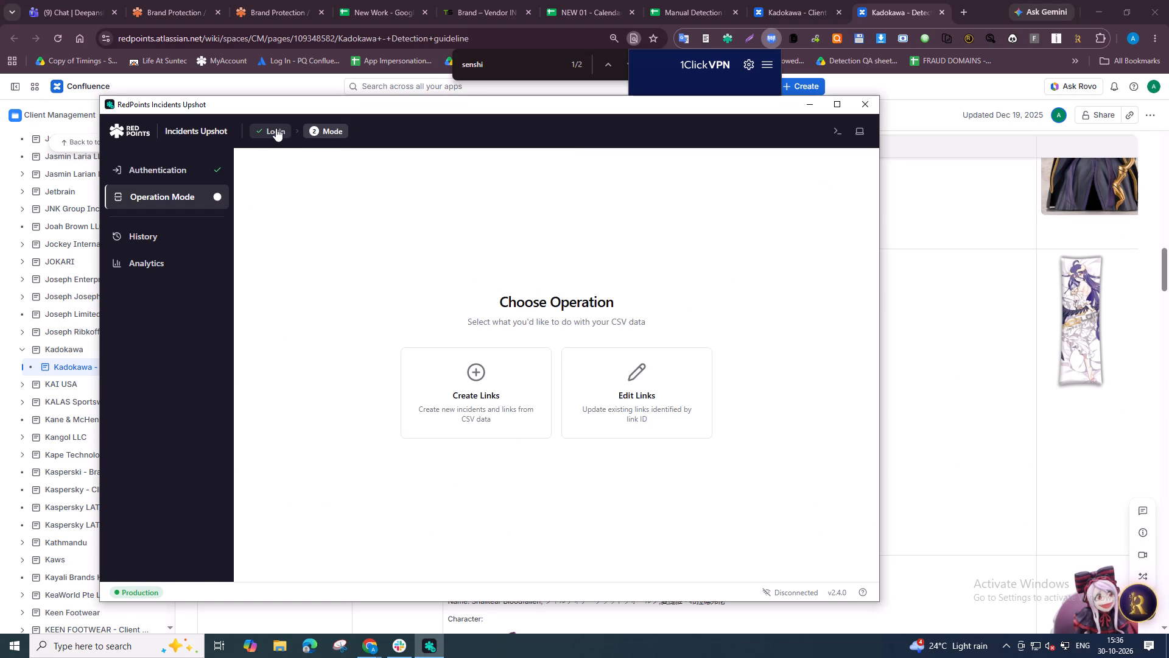
pyautogui.click(276, 128)
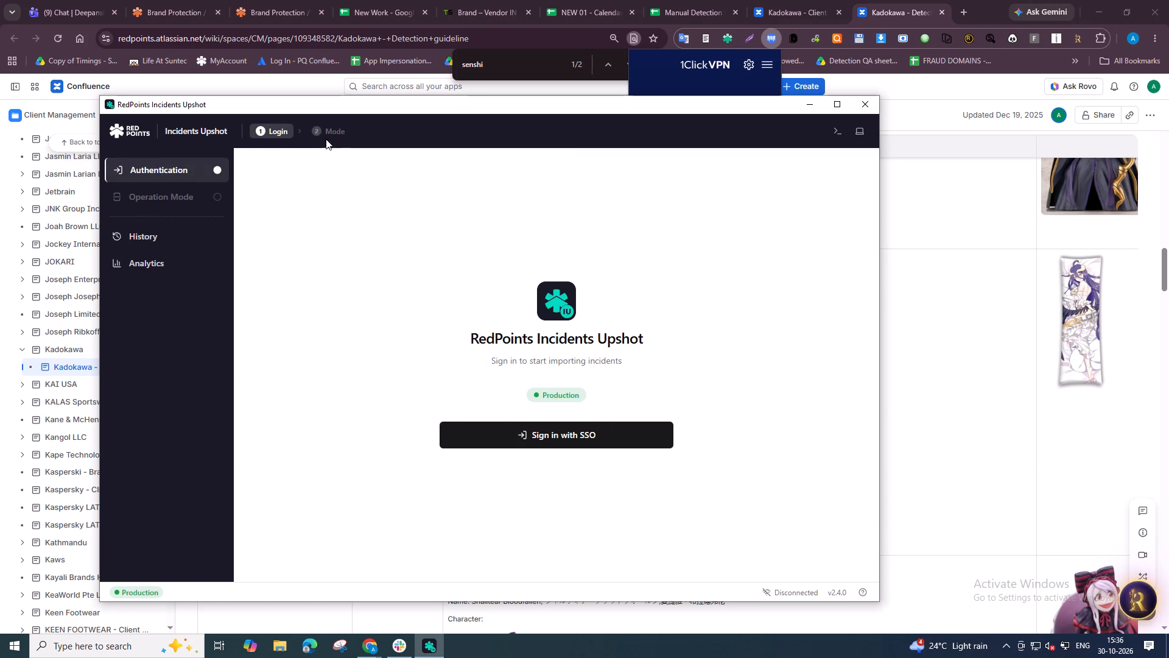
pyautogui.click(332, 132)
pyautogui.click(195, 129)
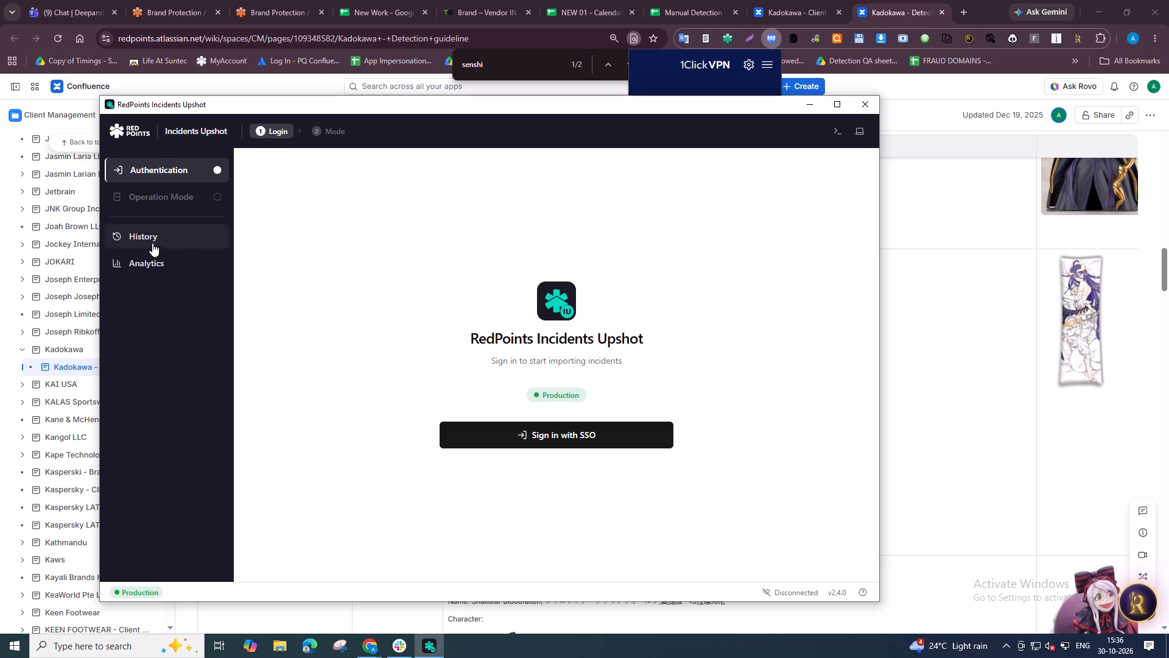
pyautogui.click(864, 107)
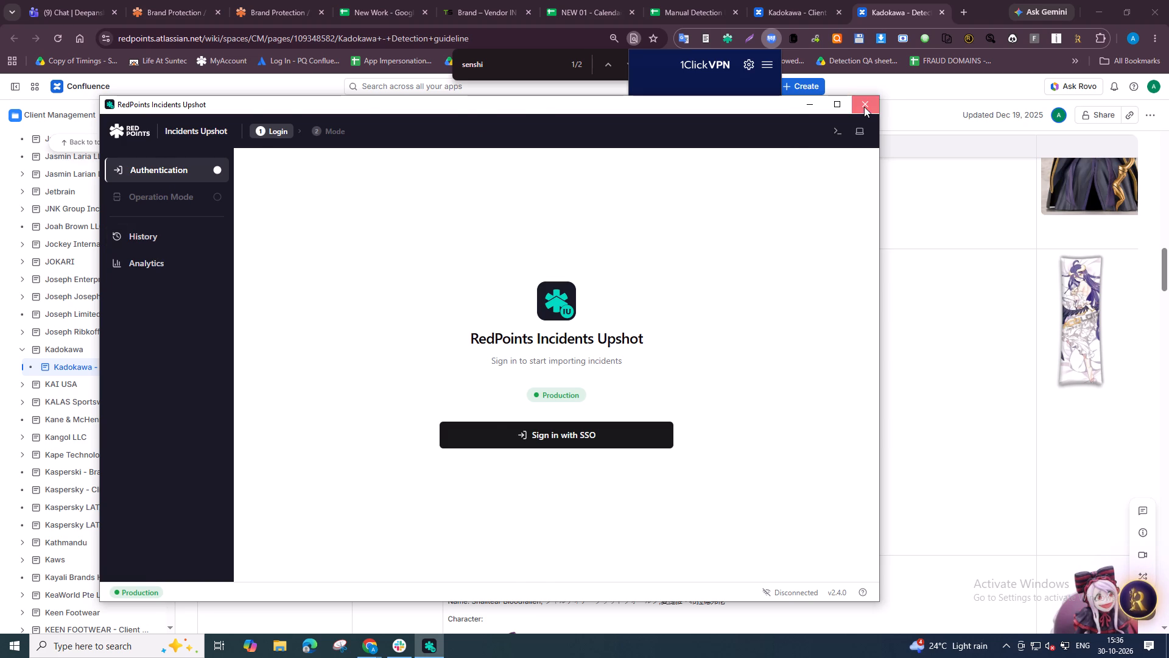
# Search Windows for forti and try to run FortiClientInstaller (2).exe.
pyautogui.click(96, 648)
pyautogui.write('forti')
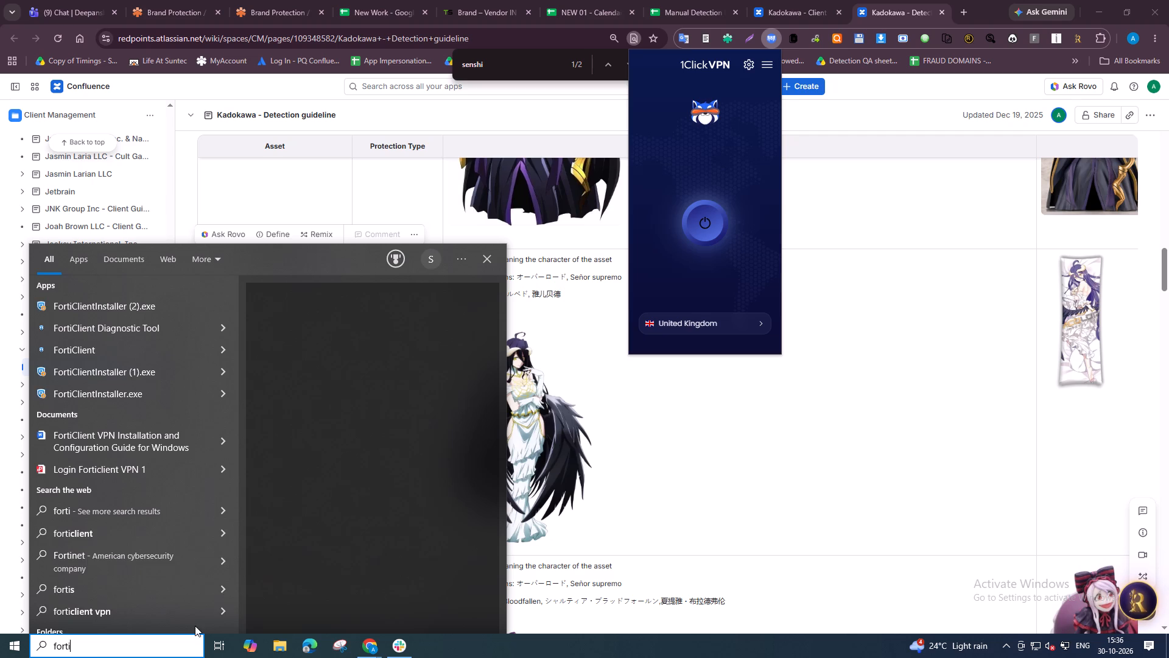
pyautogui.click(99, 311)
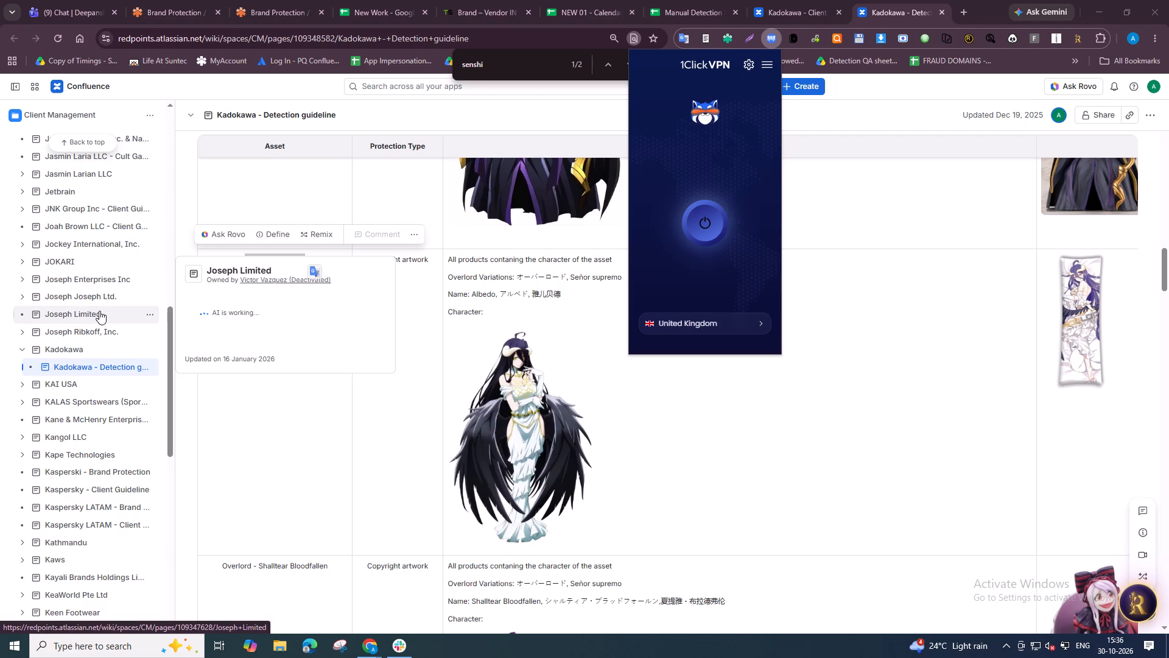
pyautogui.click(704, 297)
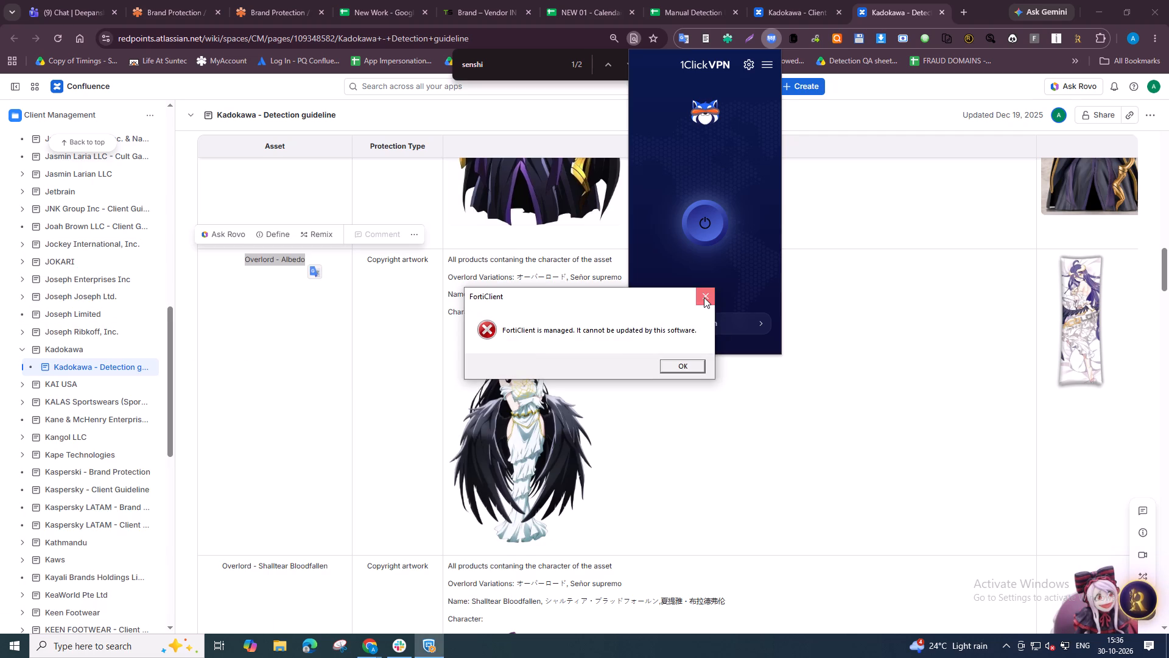
# Search Windows for upshot and relaunch RedPoints Incidents Upshot.
pyautogui.click(105, 652)
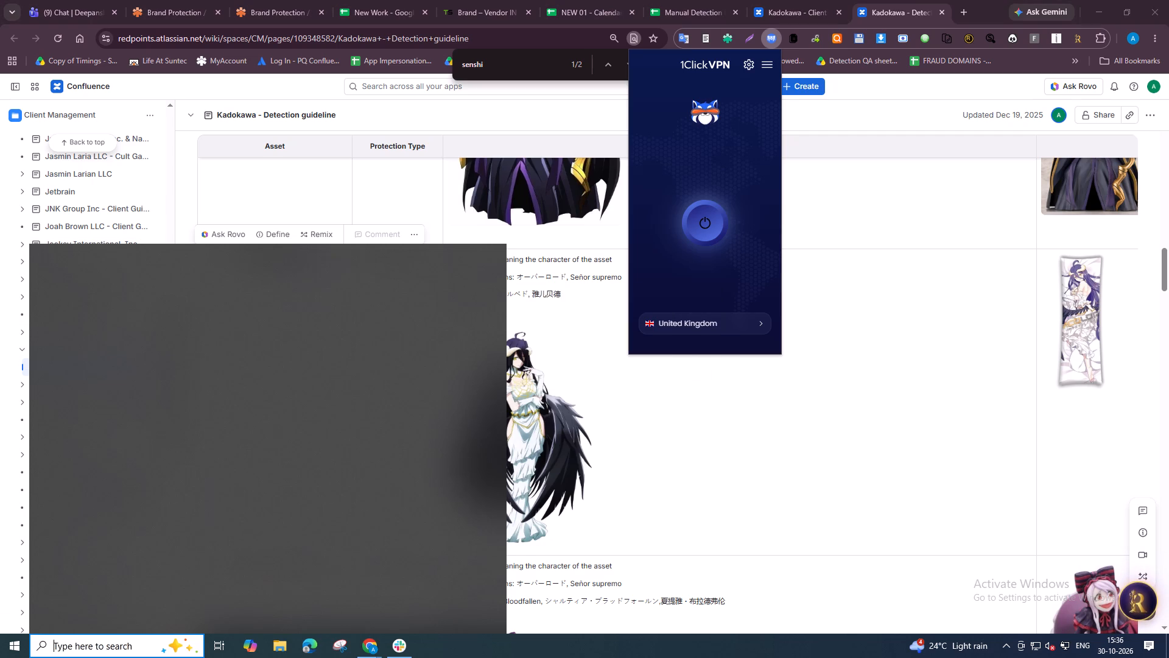
pyautogui.write('up')
pyautogui.write('shot')
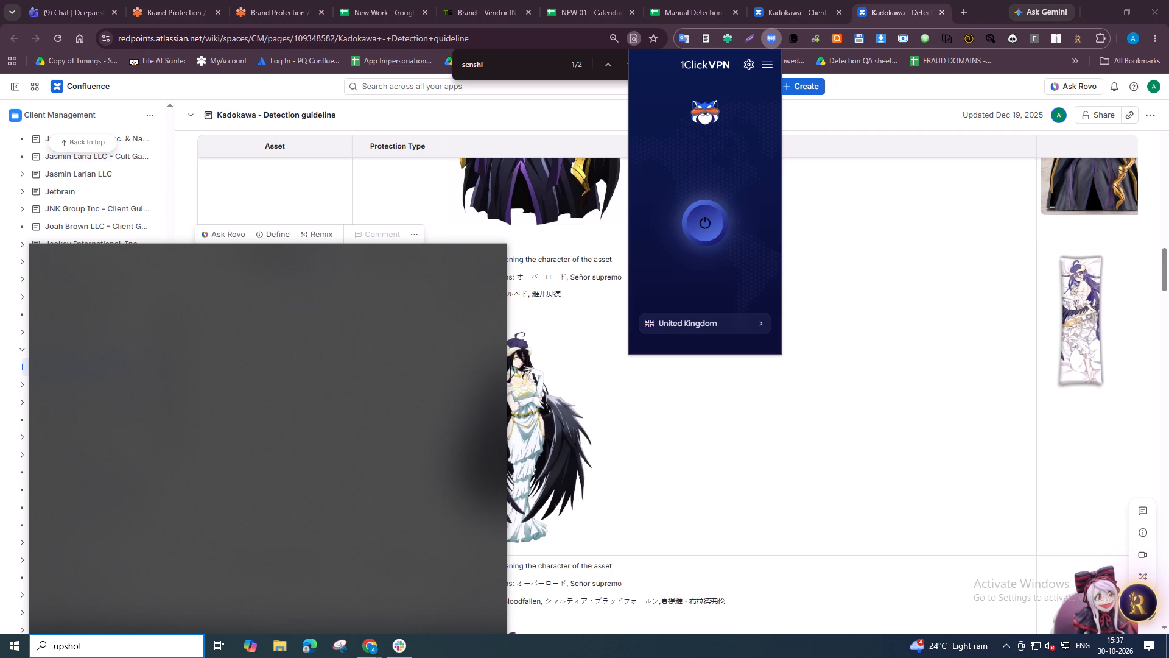
pyautogui.click(143, 311)
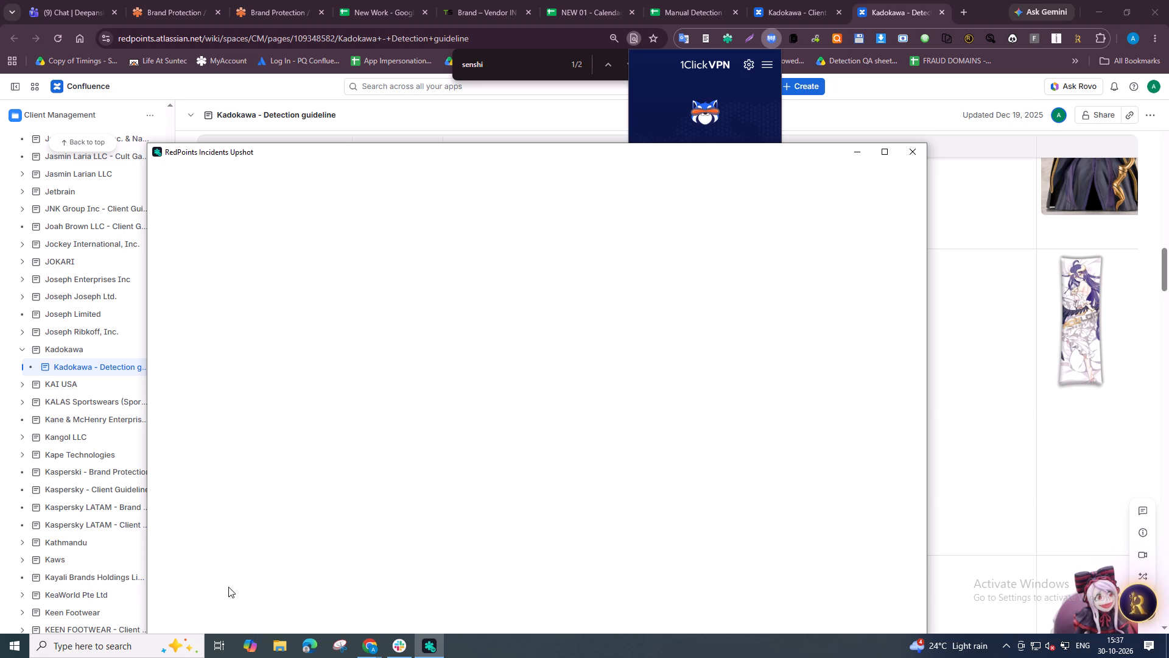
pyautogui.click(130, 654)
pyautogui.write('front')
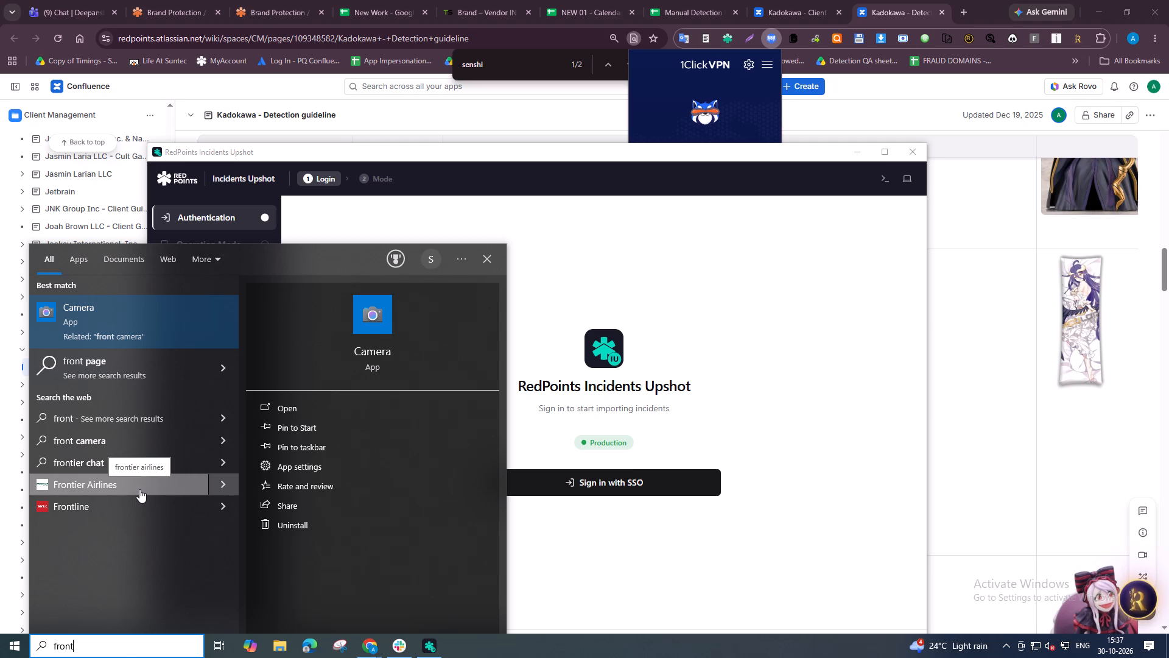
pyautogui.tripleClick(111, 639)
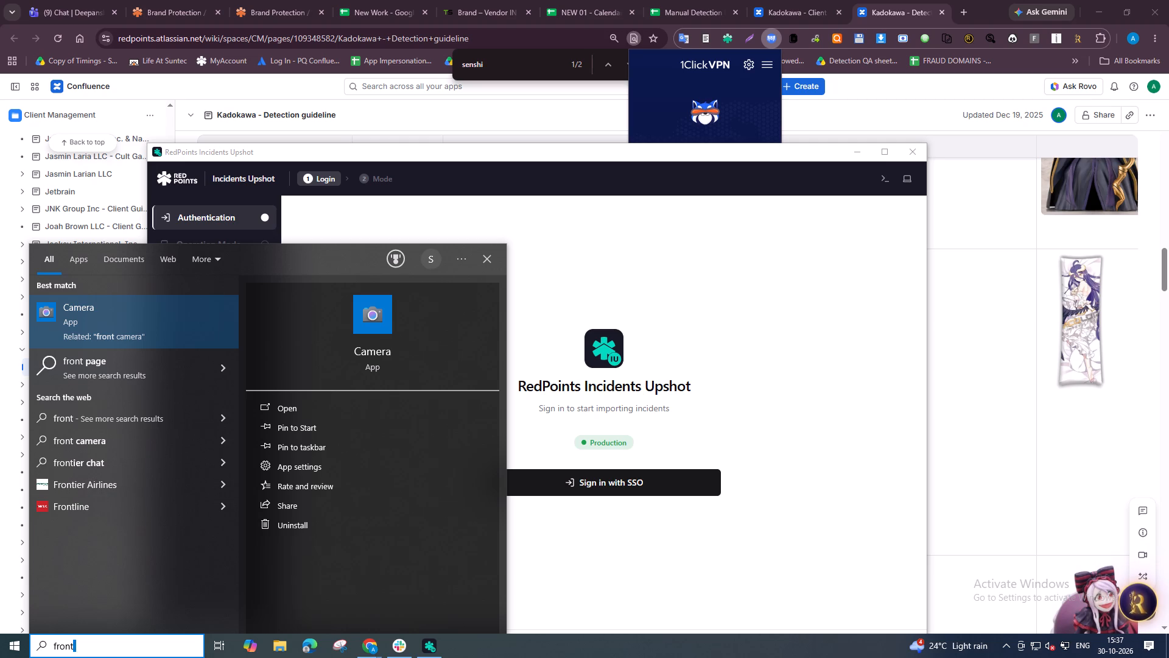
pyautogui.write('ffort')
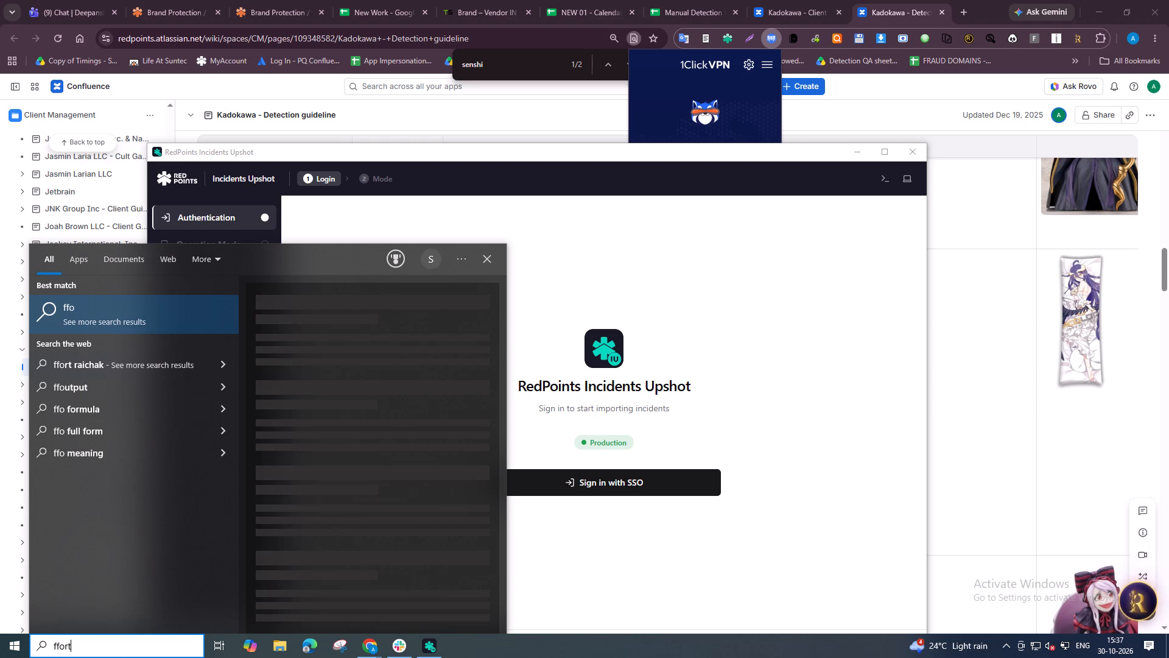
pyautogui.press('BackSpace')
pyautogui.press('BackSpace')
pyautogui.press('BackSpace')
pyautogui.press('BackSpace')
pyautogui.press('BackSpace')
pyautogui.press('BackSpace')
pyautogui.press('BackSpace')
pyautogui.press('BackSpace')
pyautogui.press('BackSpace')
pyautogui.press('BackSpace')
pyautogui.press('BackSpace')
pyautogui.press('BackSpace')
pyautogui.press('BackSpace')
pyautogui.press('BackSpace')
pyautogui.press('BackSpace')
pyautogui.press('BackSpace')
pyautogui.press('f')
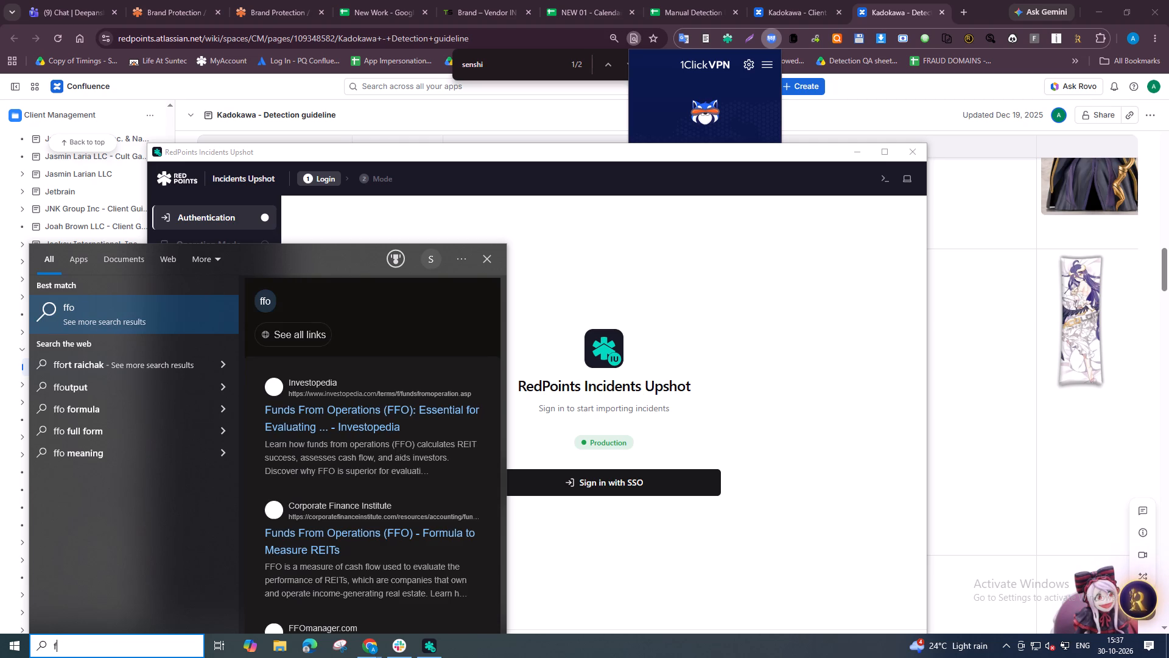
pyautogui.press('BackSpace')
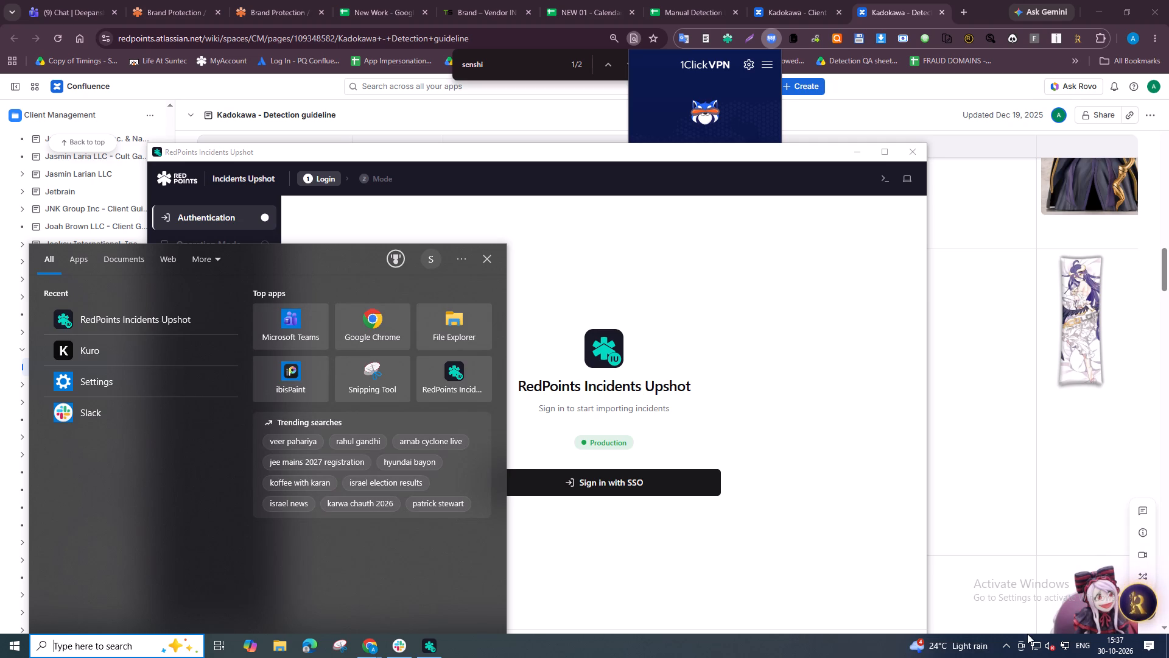
# Open the FortiClient console from the hidden system tray apps.
pyautogui.click(1010, 649)
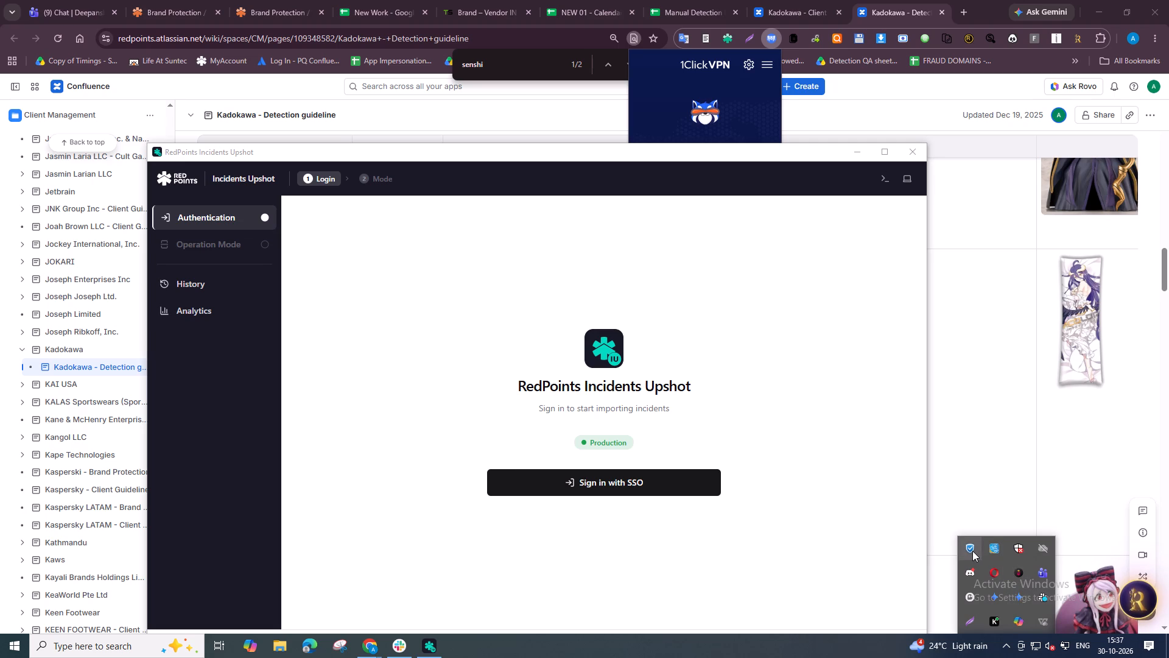
pyautogui.rightClick(972, 551)
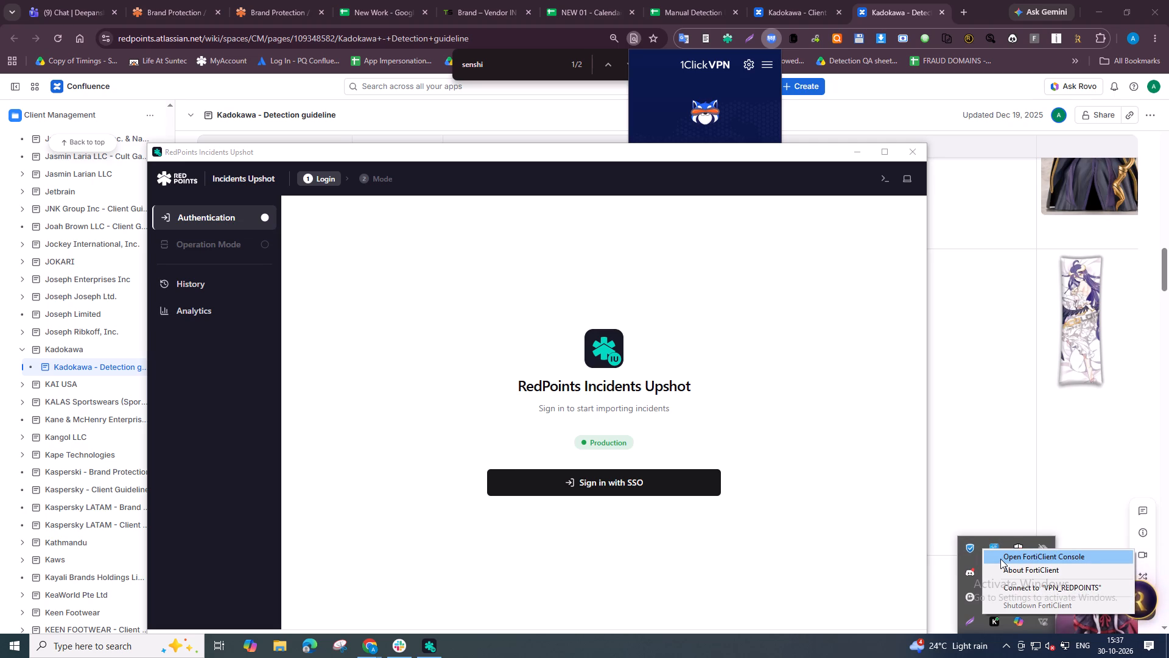
pyautogui.click(1000, 559)
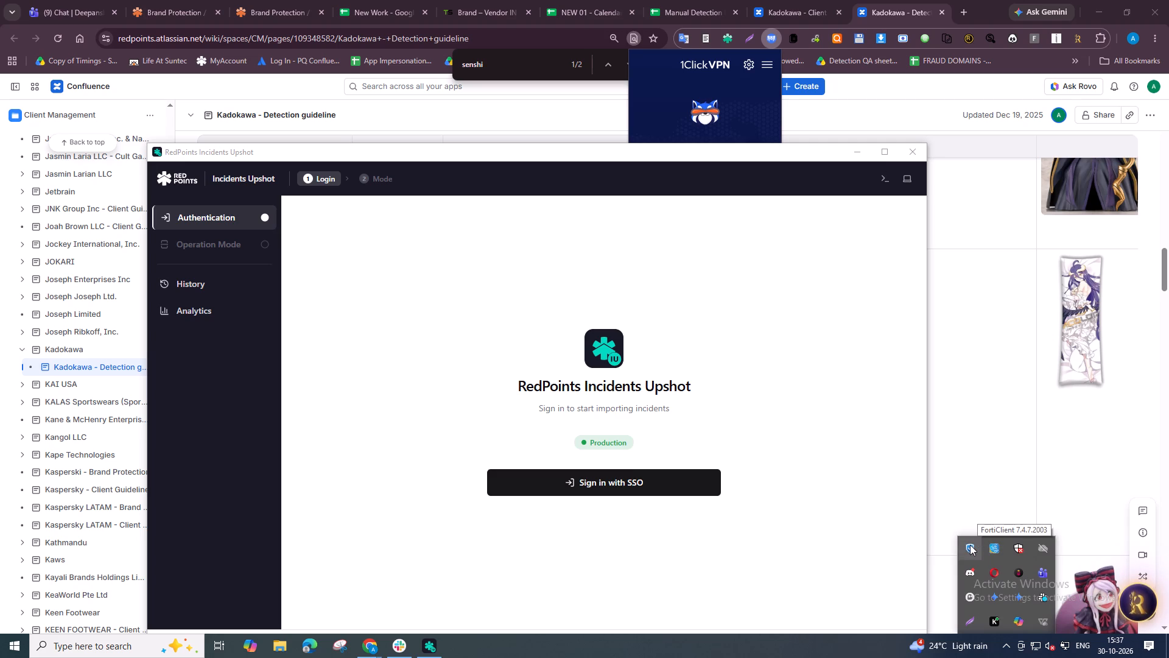
pyautogui.click(963, 300)
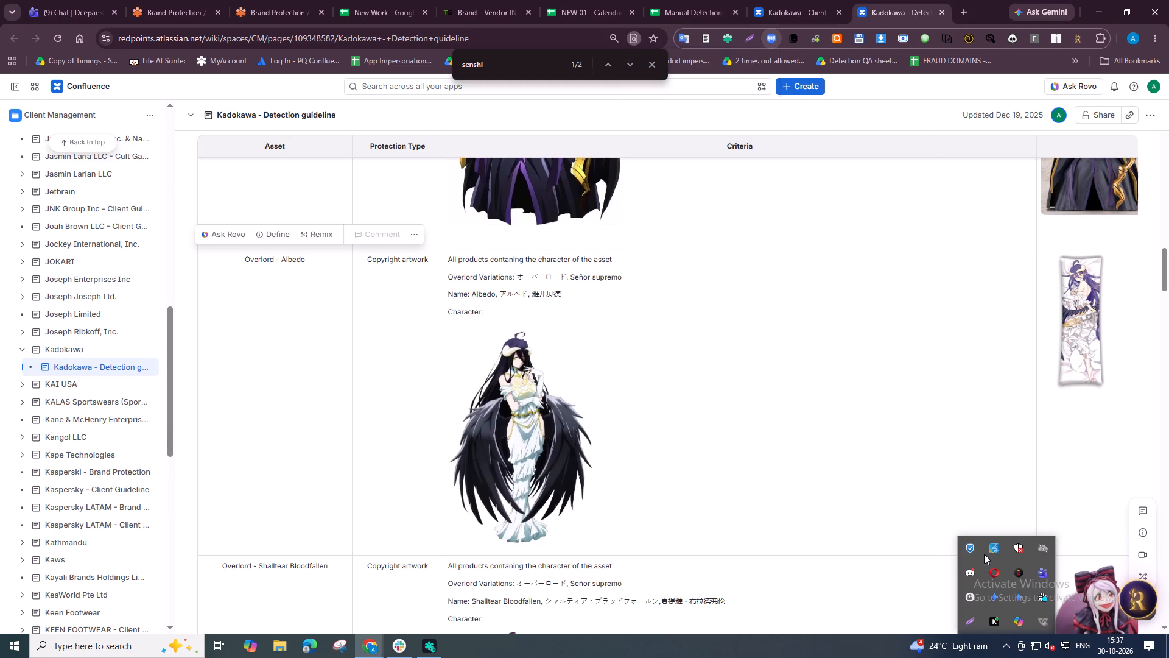
pyautogui.rightClick(973, 548)
pyautogui.click(1008, 556)
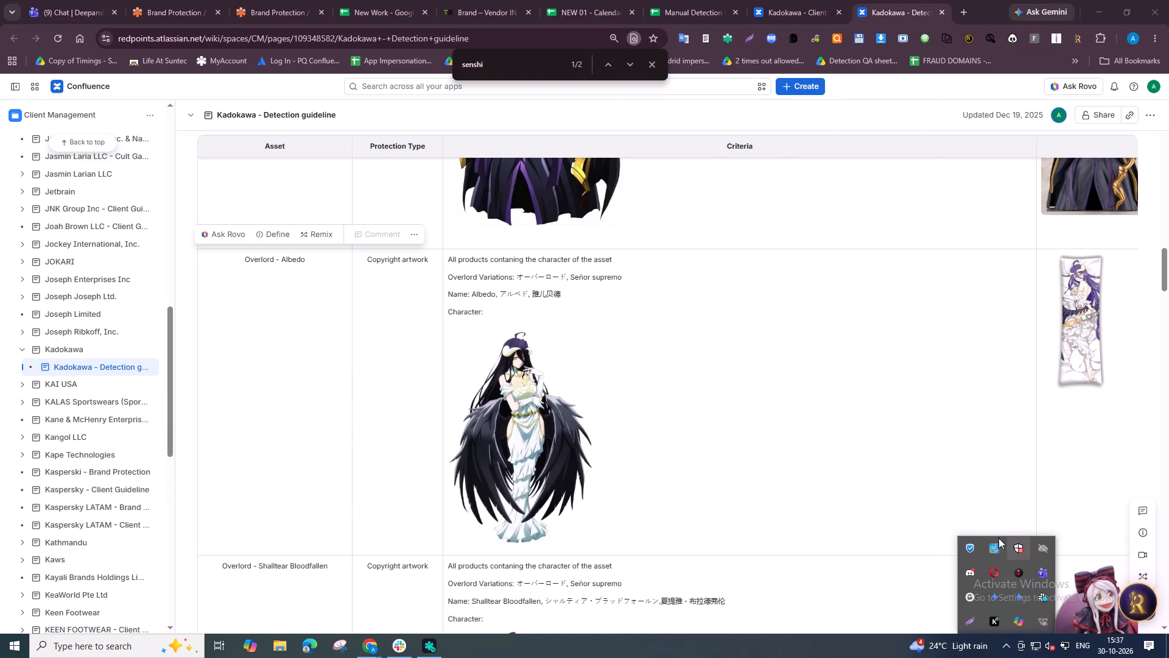
# Switch back to RedPoints Incidents Upshot and look over its analytics.
pyautogui.click(438, 646)
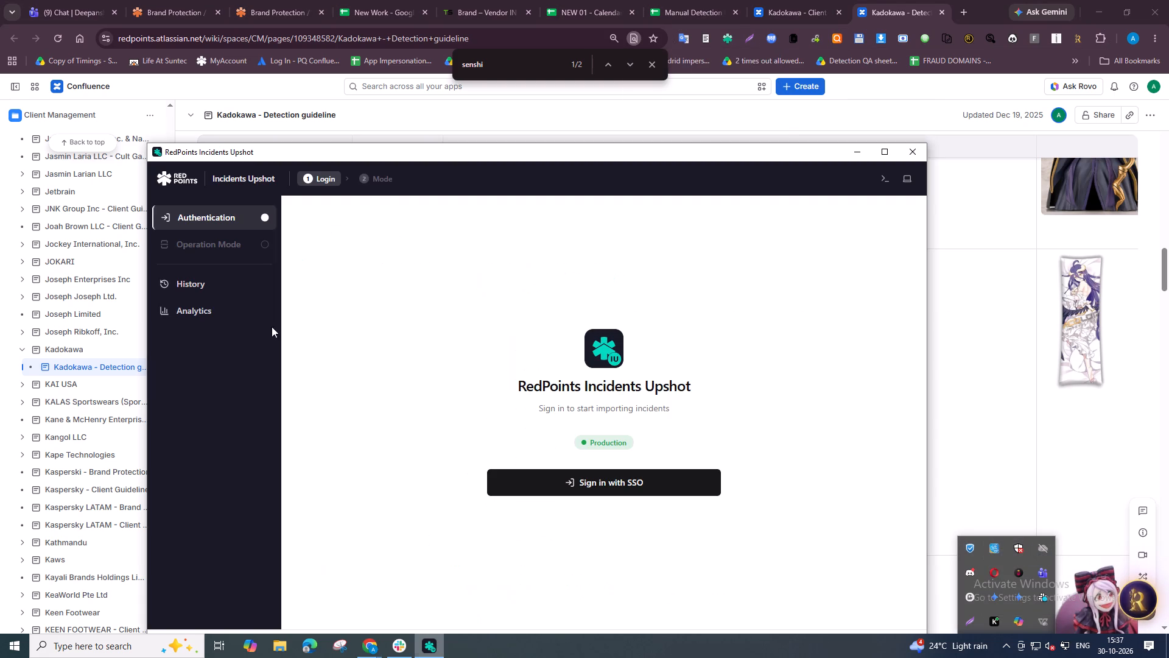
pyautogui.click(195, 308)
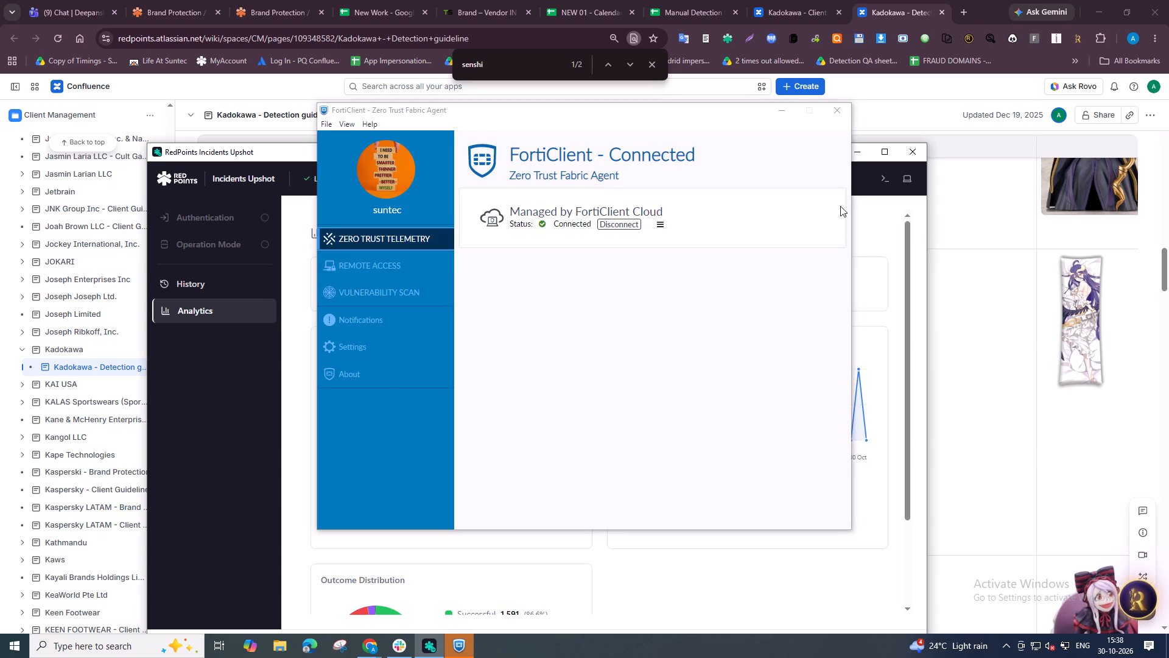
pyautogui.scroll(-1, 425, 314)
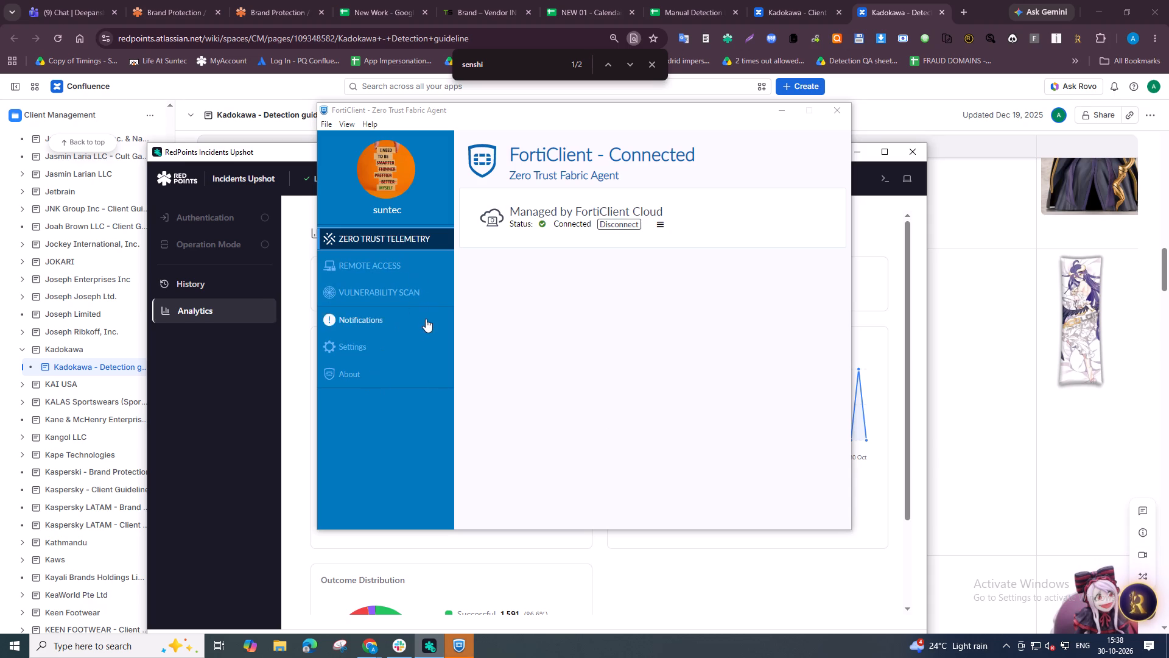
pyautogui.scroll(-1, 426, 319)
pyautogui.scroll(4, 348, 432)
# Check the remote access VPN connections and the vulnerability scan information in the FortiClient console.
pyautogui.click(396, 270)
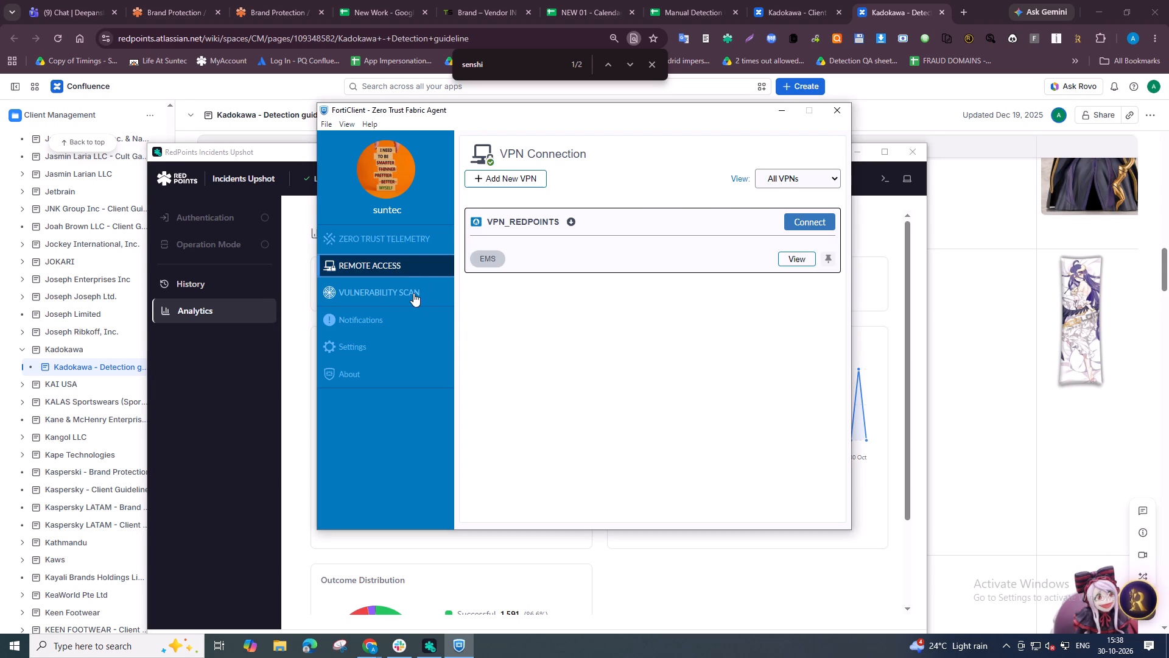
pyautogui.click(385, 295)
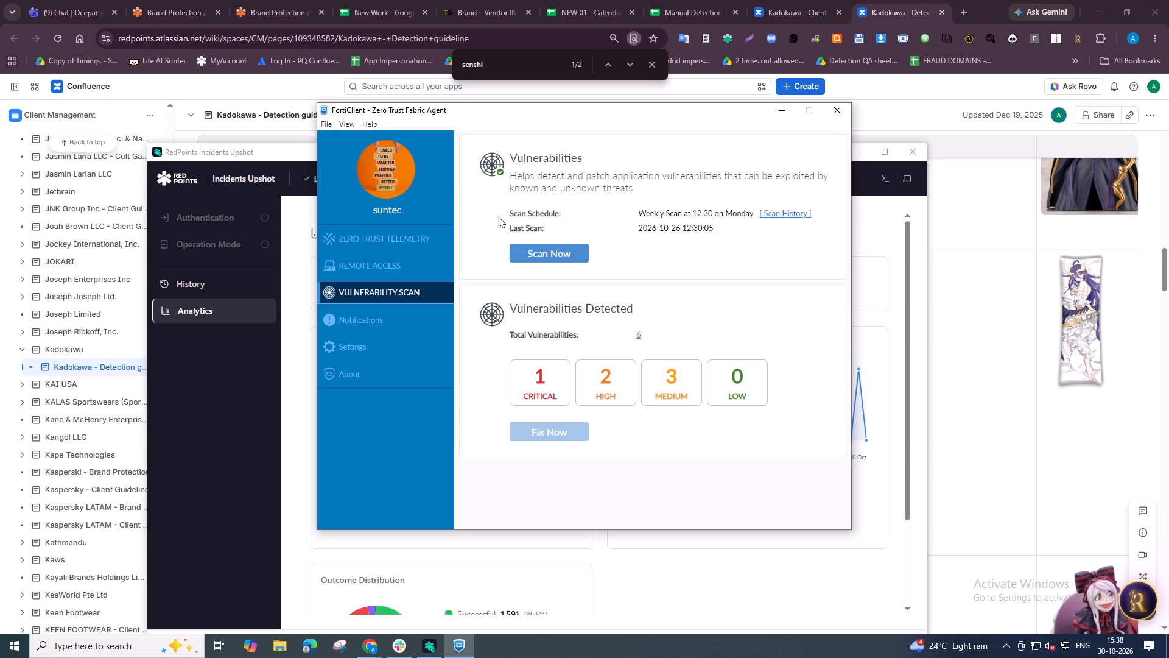
# Return to RedPoints Incidents Upshot and go back through its operation mode to the login stage.
pyautogui.click(223, 407)
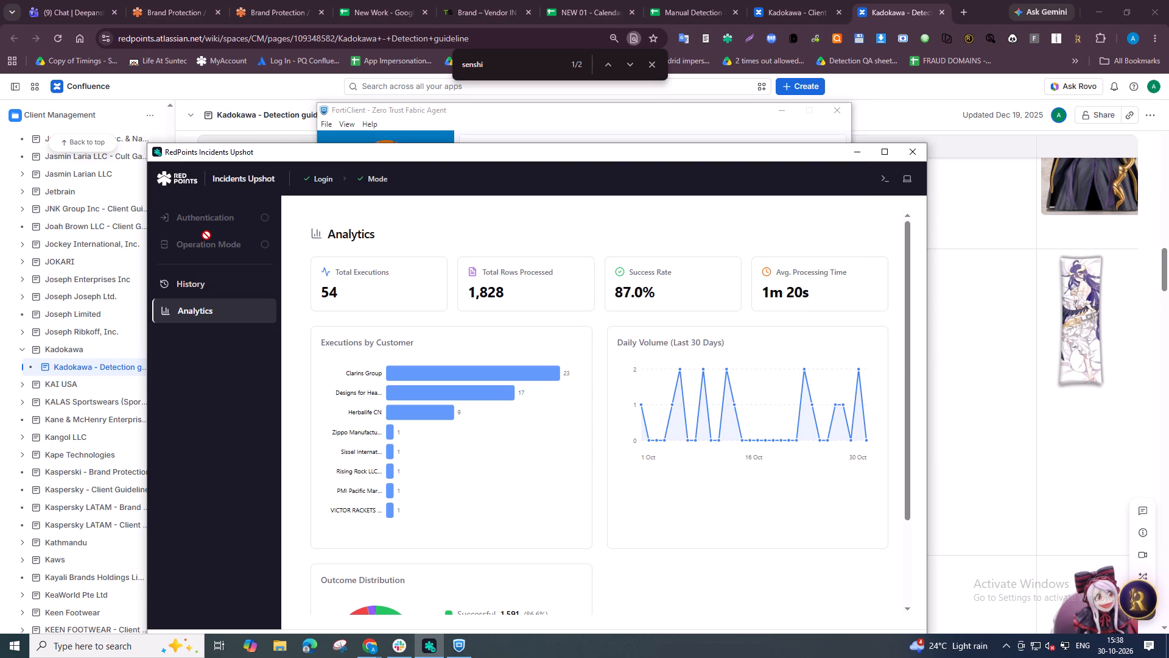
pyautogui.click(369, 181)
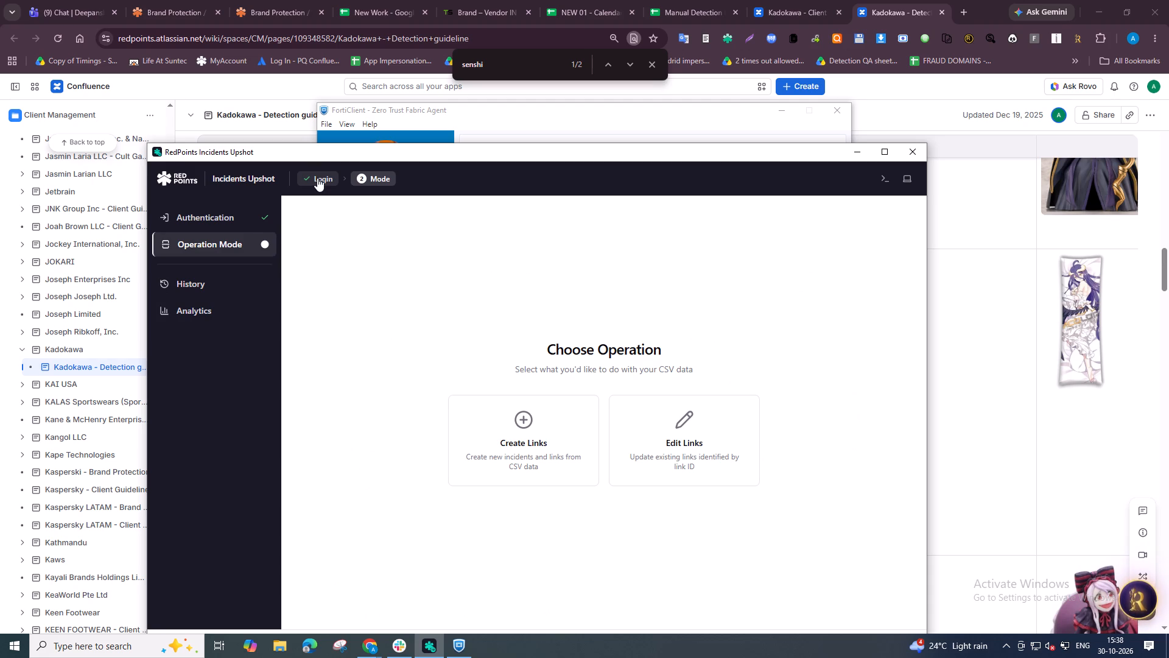
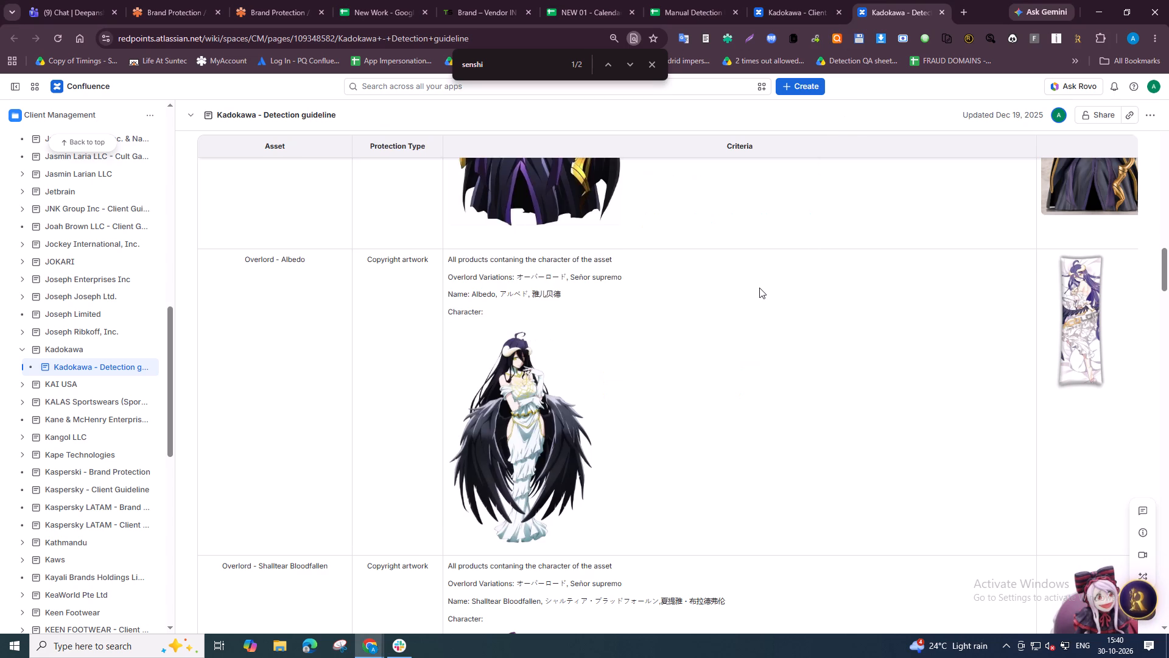
# Switch to the Lovegobuy window and run an image search with the Overlord - Albedo picture, filtering the image folder by "d".
pyautogui.hotkey('alt', 'Tab')
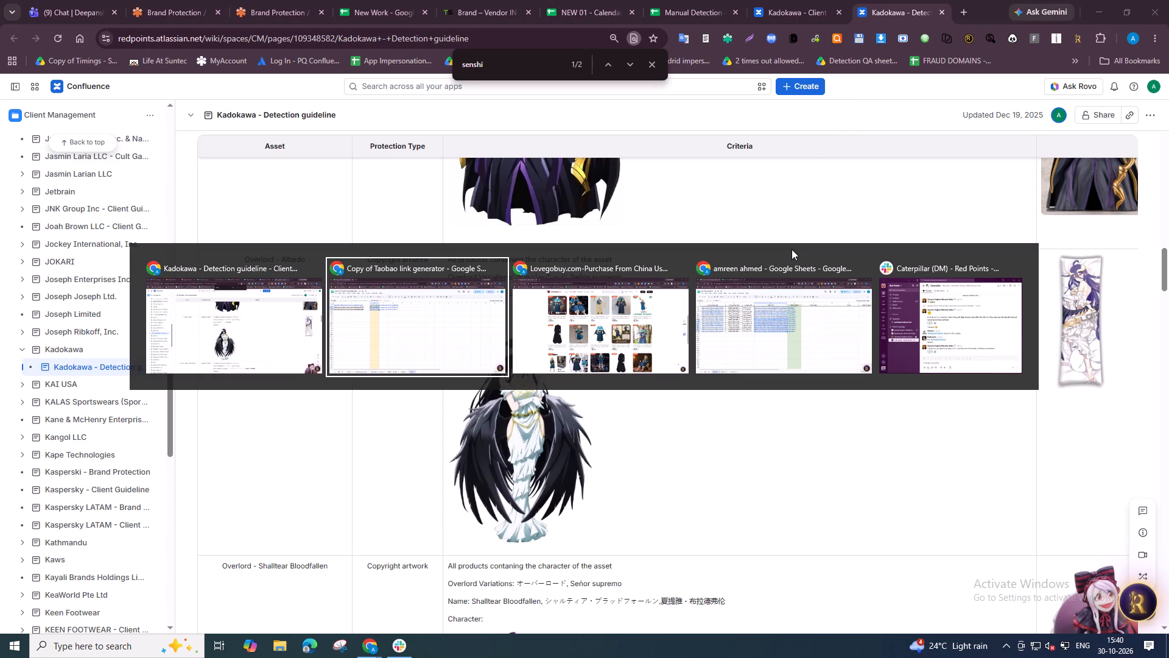
pyautogui.hotkey('alt', 'Tab')
pyautogui.scroll(4, 709, 196)
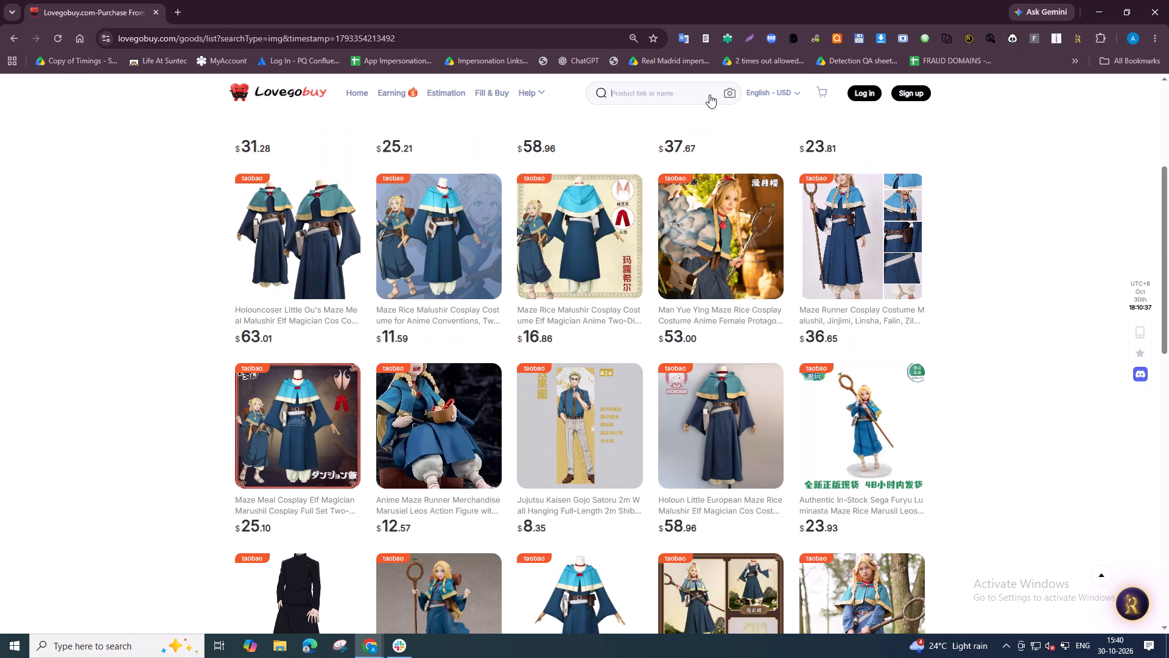
pyautogui.click(729, 94)
pyautogui.click(770, 33)
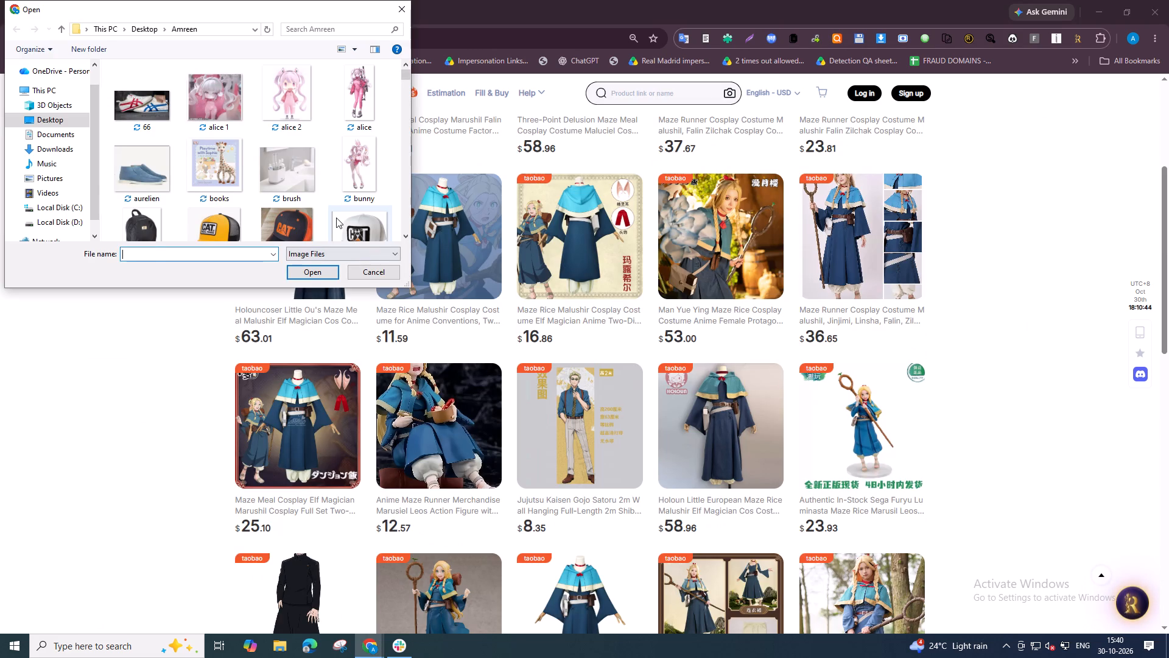
pyautogui.click(312, 218)
pyautogui.scroll(-10, 312, 218)
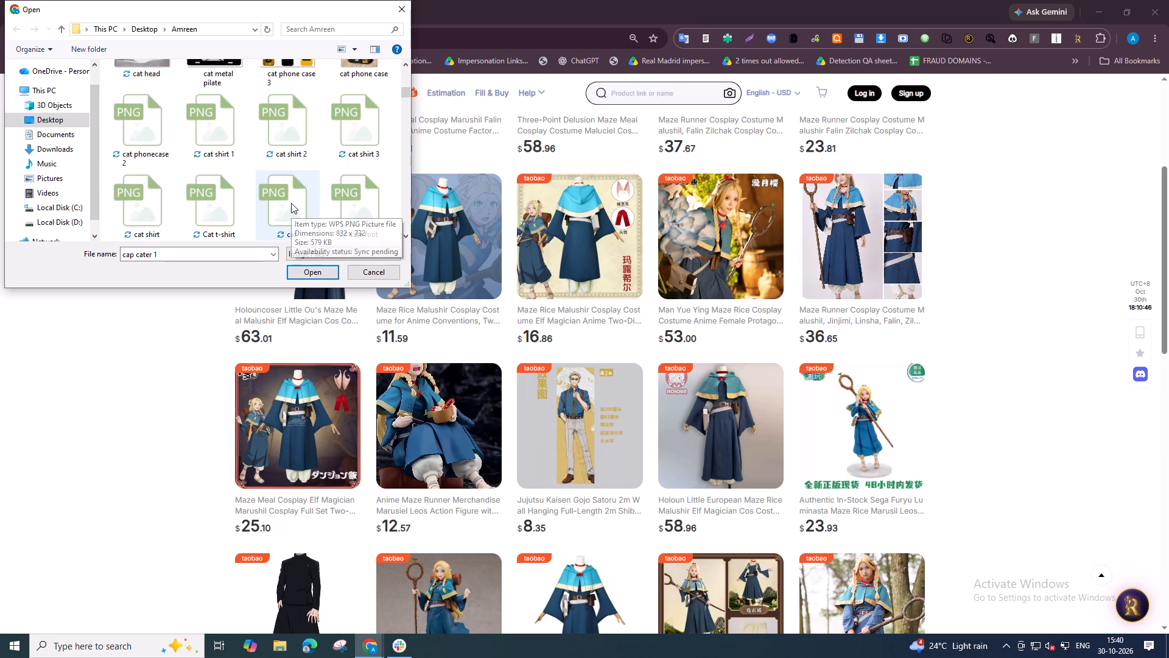
pyautogui.scroll(-11, 291, 203)
pyautogui.scroll(4, 295, 189)
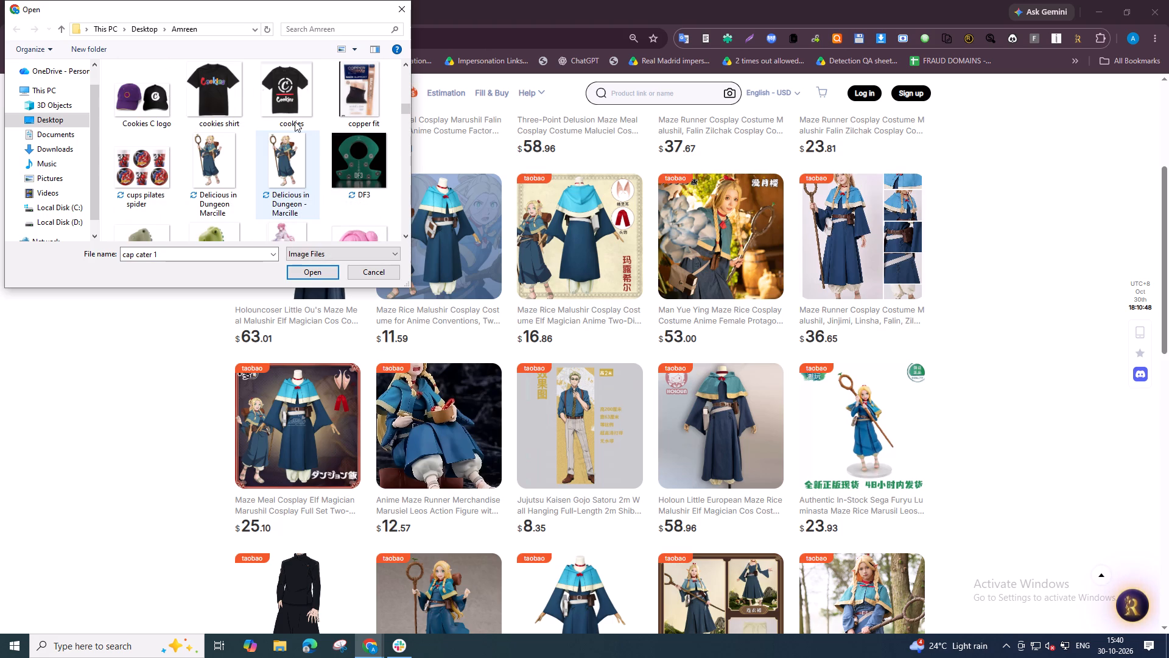
pyautogui.click(311, 30)
pyautogui.press('d')
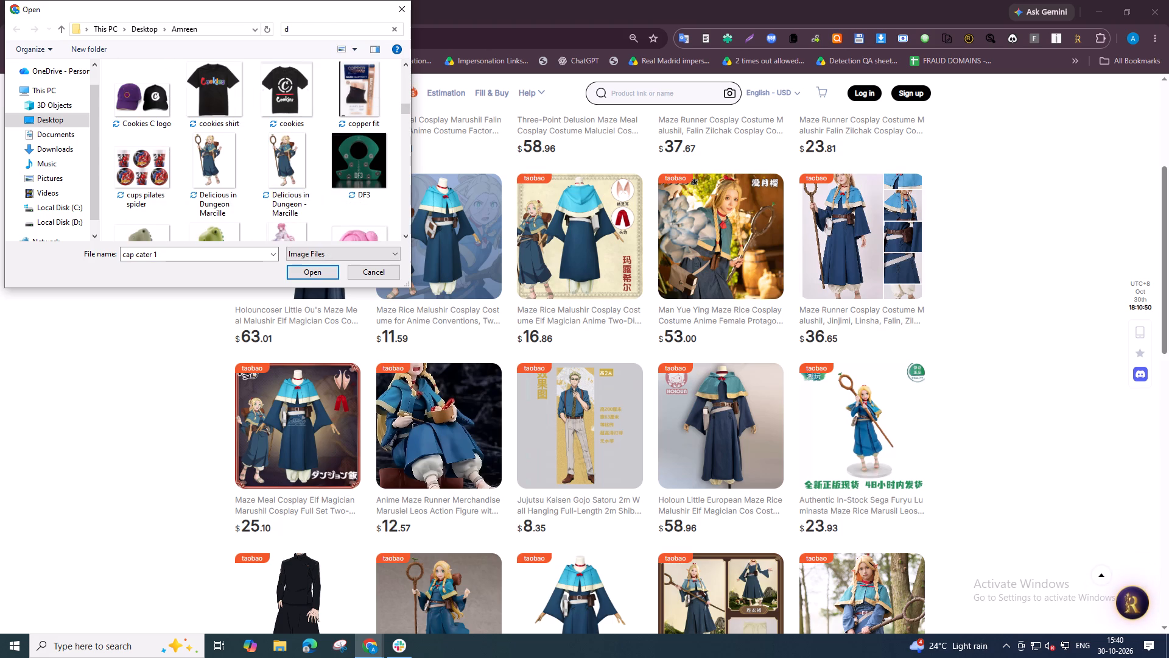
pyautogui.scroll(-4, 149, 92)
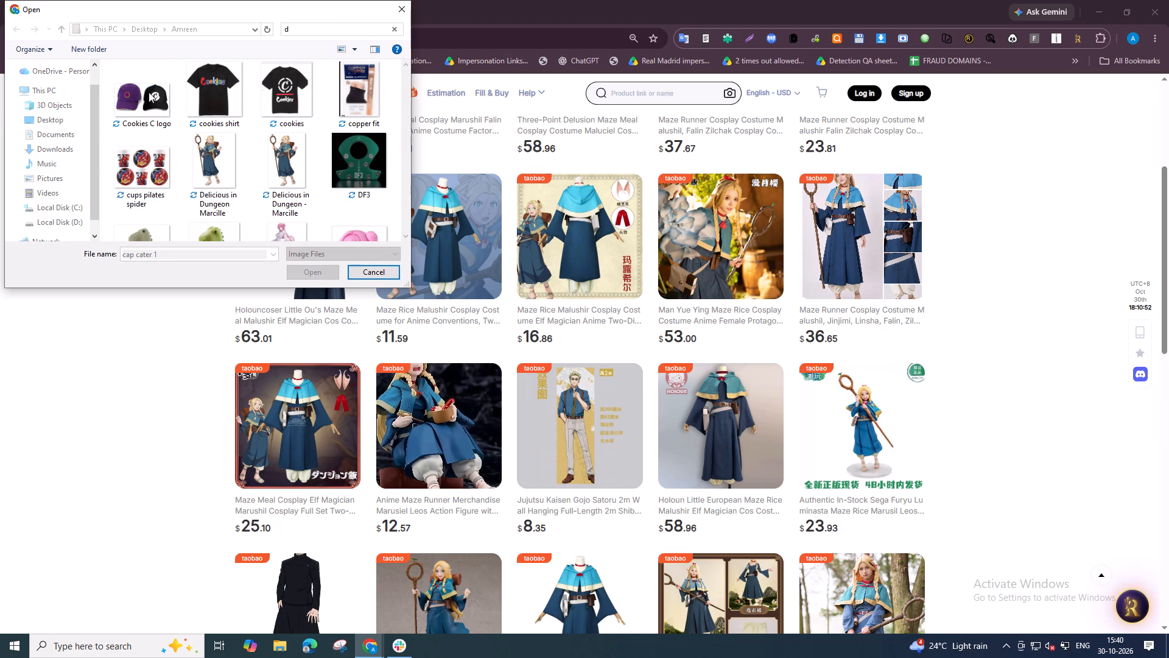
pyautogui.click(156, 111)
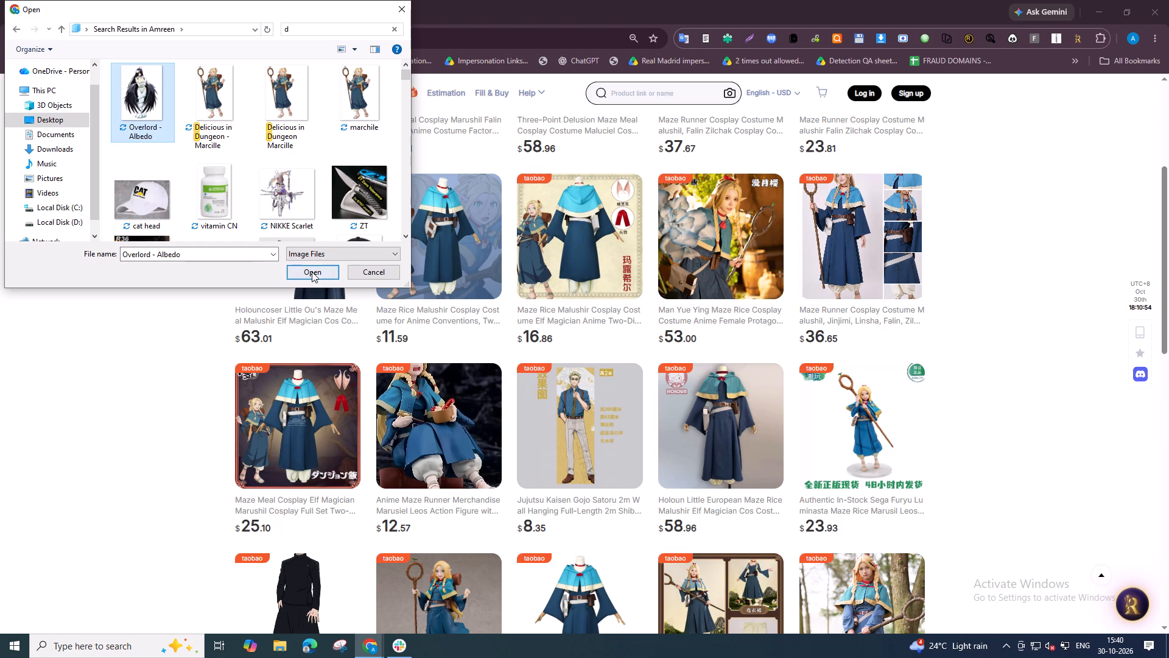
pyautogui.click(312, 272)
# Connect 1ClickVPN through the United Kingdom location.
pyautogui.click(774, 40)
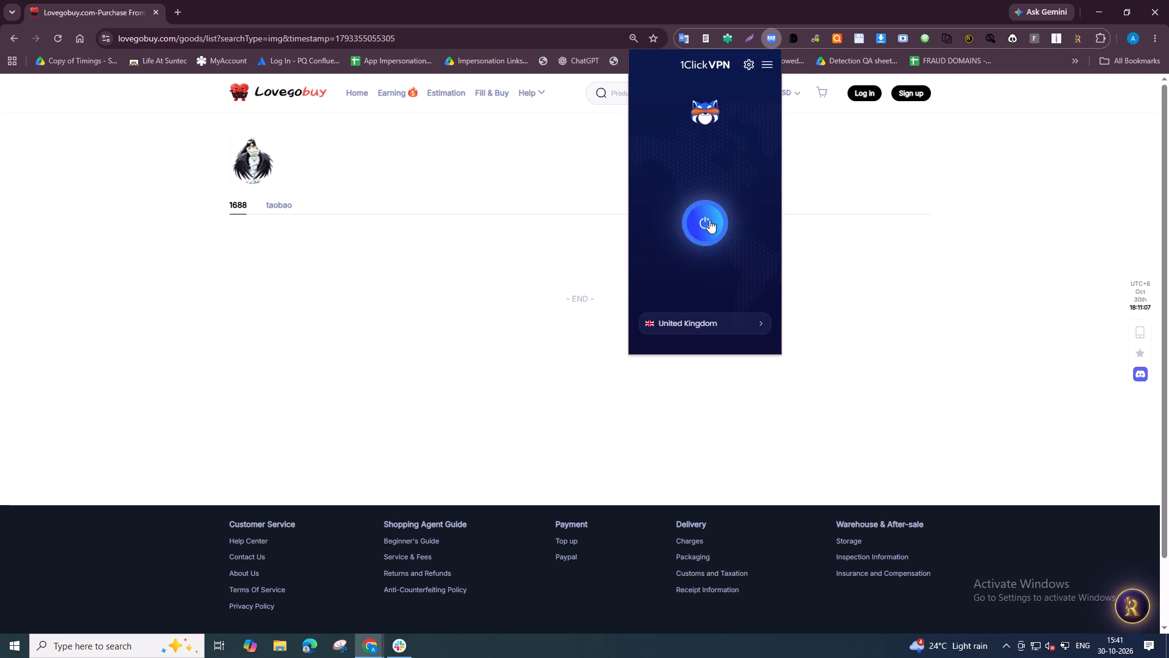
pyautogui.click(709, 220)
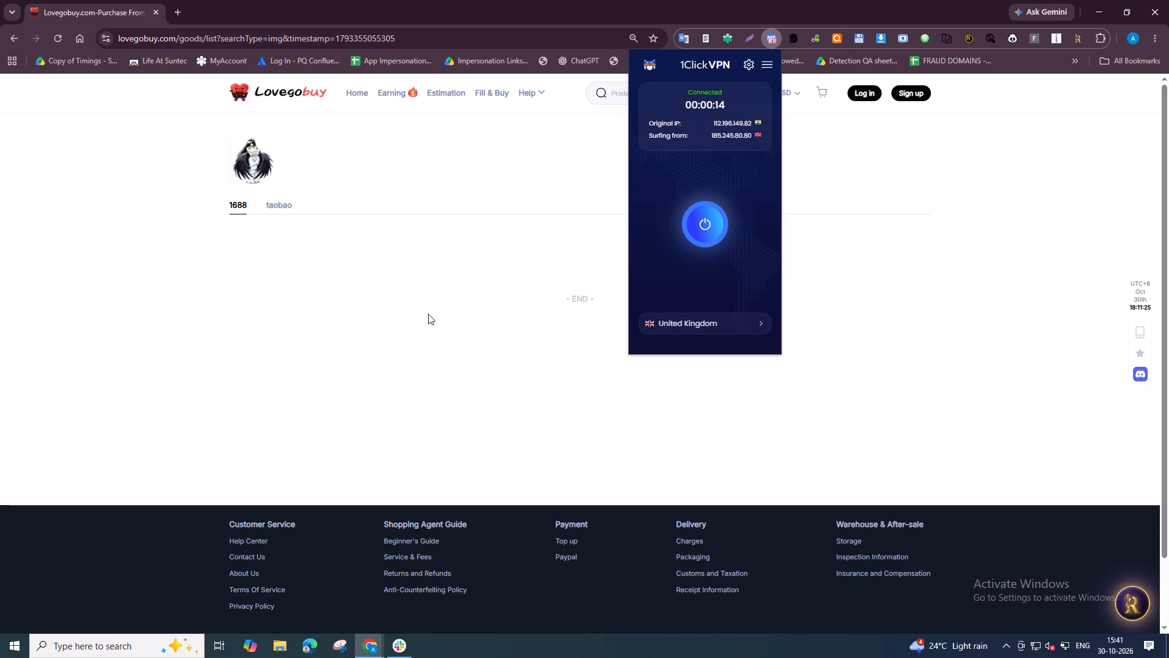
# Show the taobao results for the Overlord - Albedo image search.
pyautogui.click(281, 207)
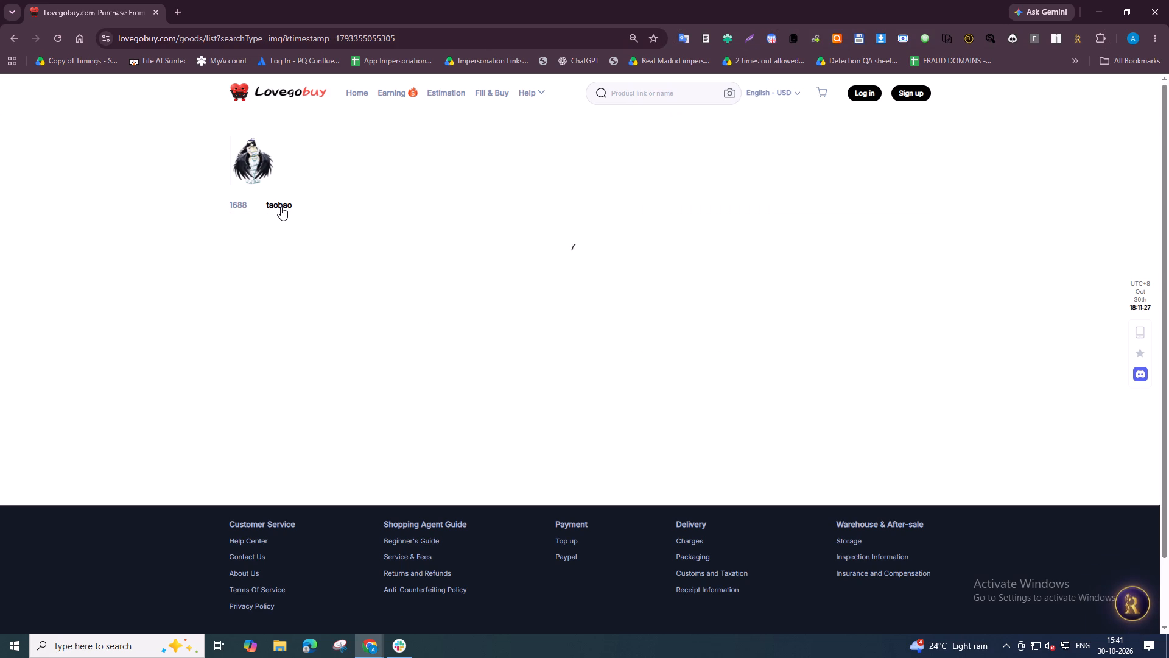
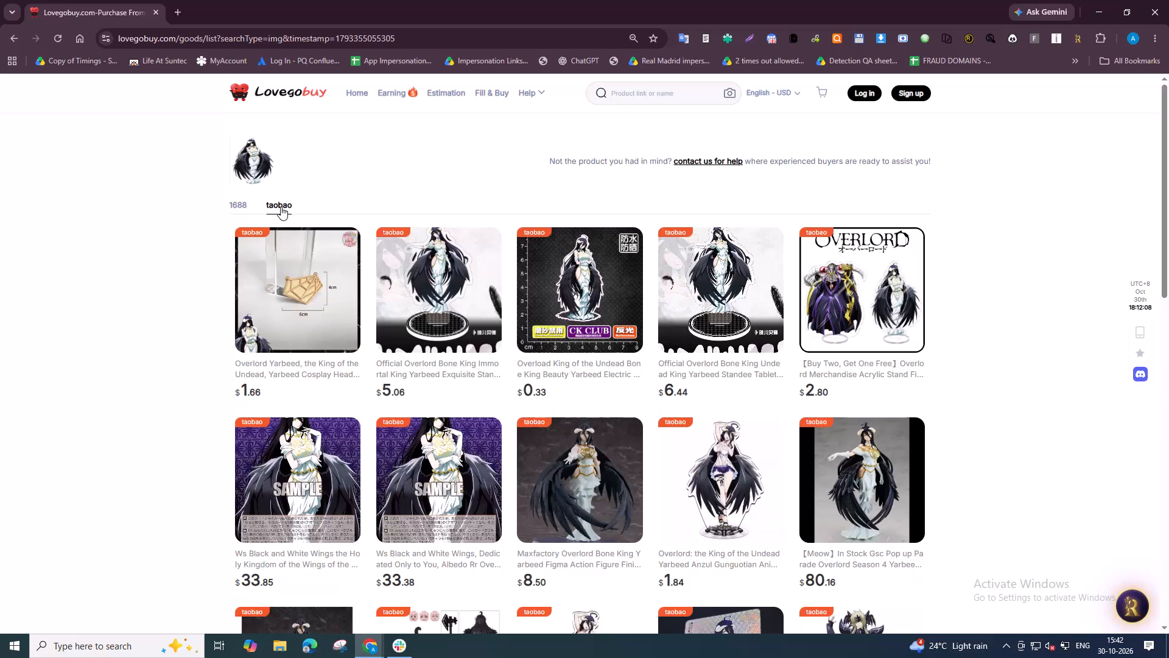
# Search Google for "jump suit" in a new browser window.
pyautogui.write('jum')
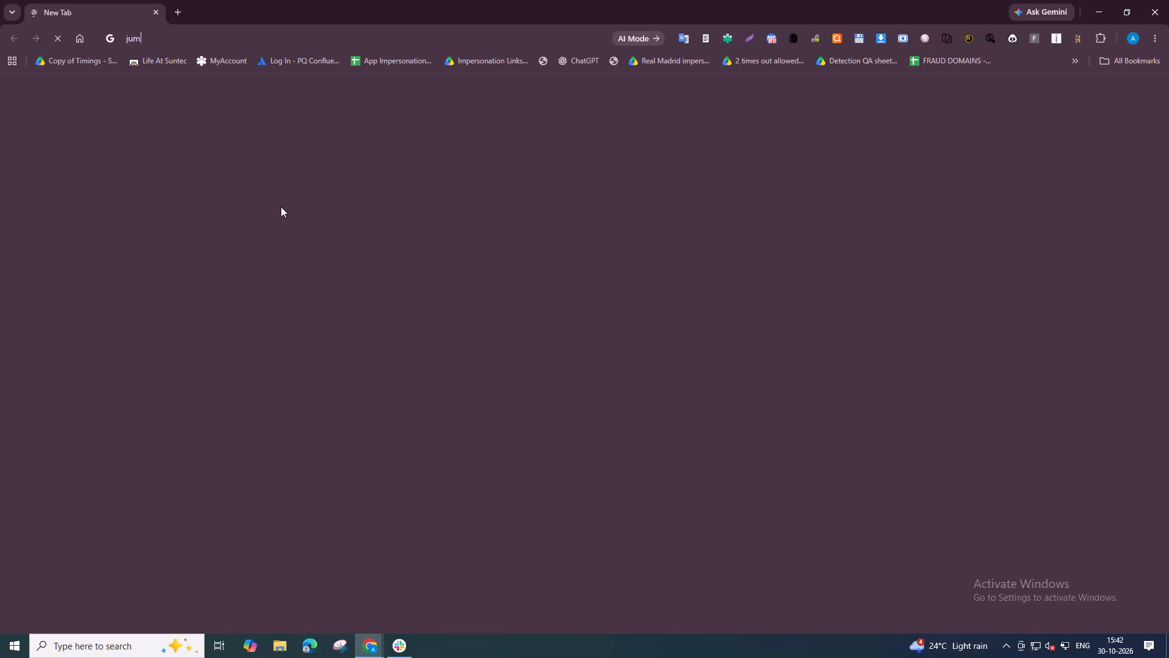
pyautogui.write('p su')
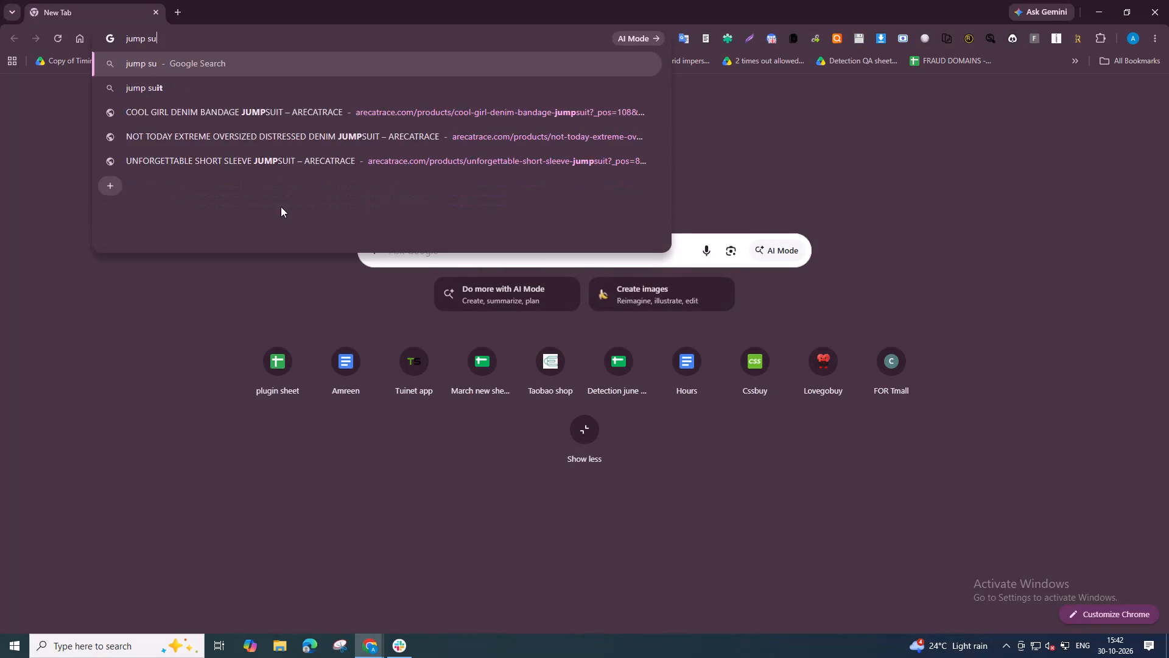
pyautogui.write('it')
pyautogui.press('Return')
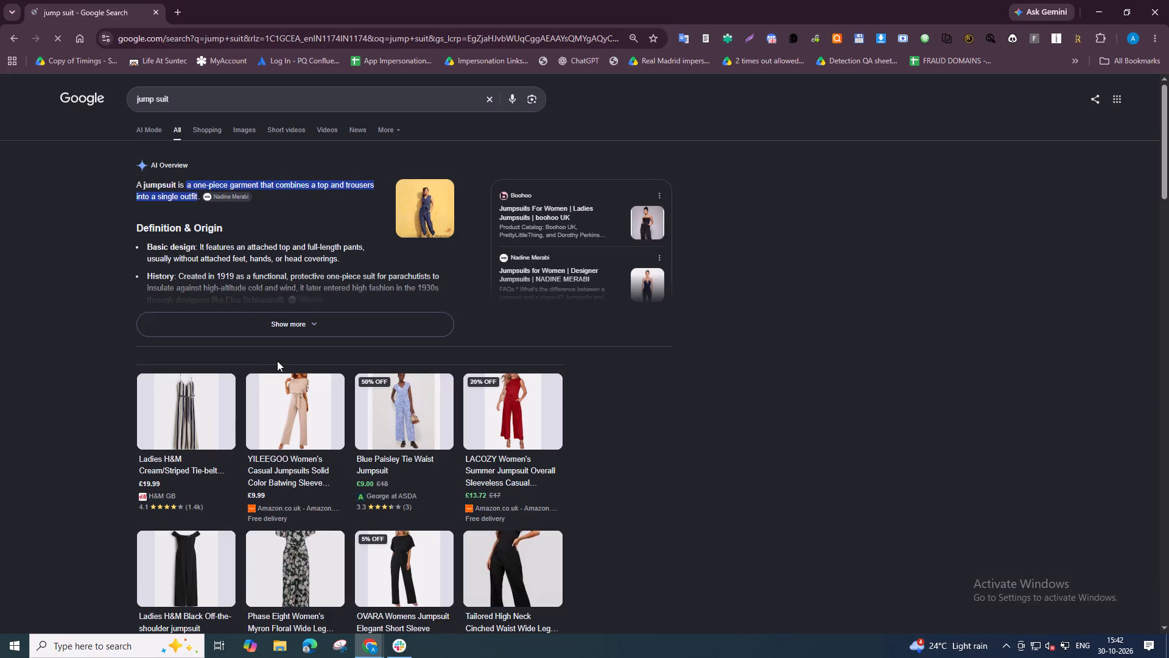
# Refine the Google search to "jump suit alo yoga".
pyautogui.click(257, 98)
pyautogui.press('space')
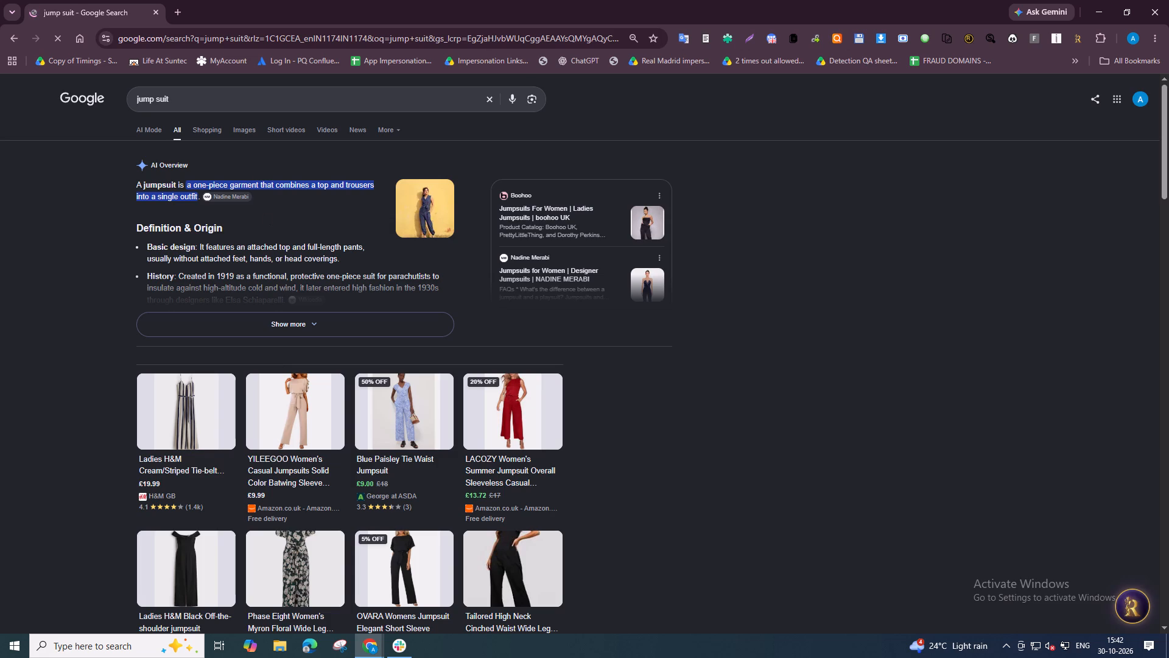
pyautogui.write('alo yoga')
pyautogui.press('Return')
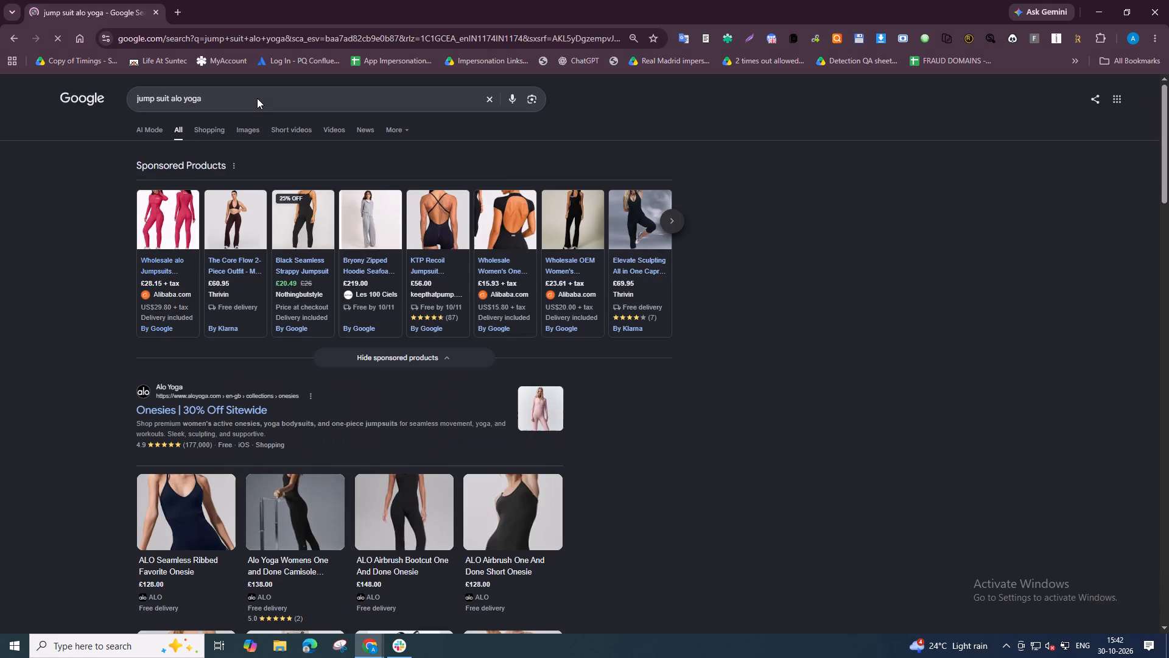
# Look through the sponsored products and shopping results for Alo Yoga jumpsuits.
pyautogui.scroll(-1, 601, 422)
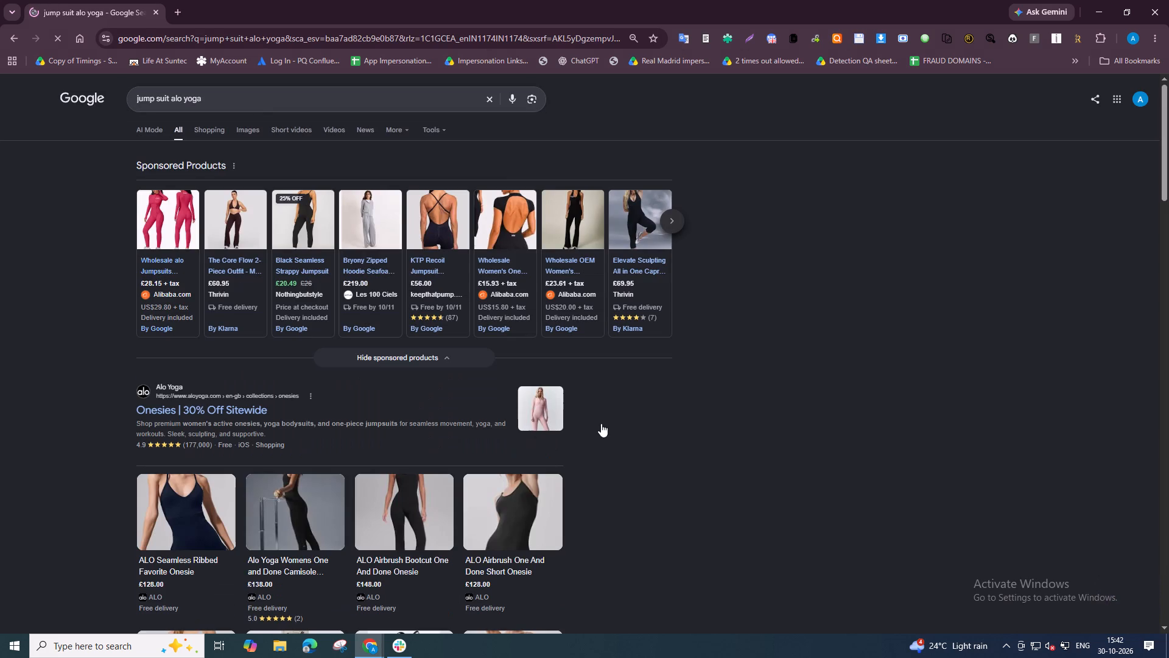
pyautogui.scroll(-2, 597, 446)
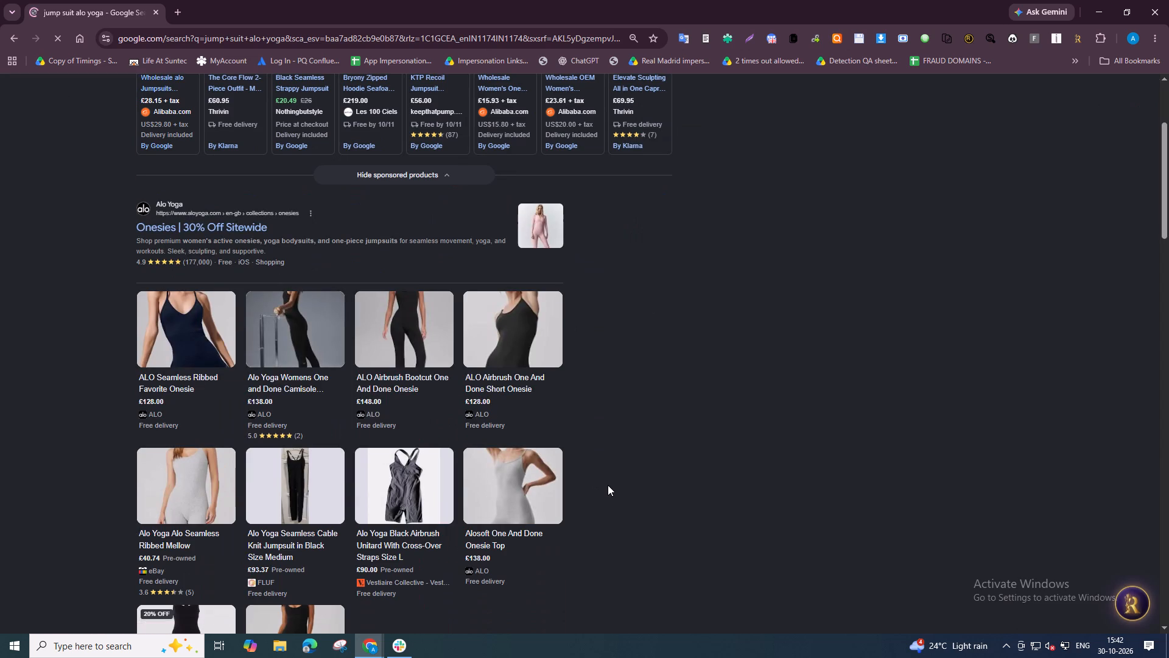
pyautogui.scroll(-3, 609, 486)
pyautogui.scroll(6, 609, 486)
pyautogui.scroll(-3, 609, 486)
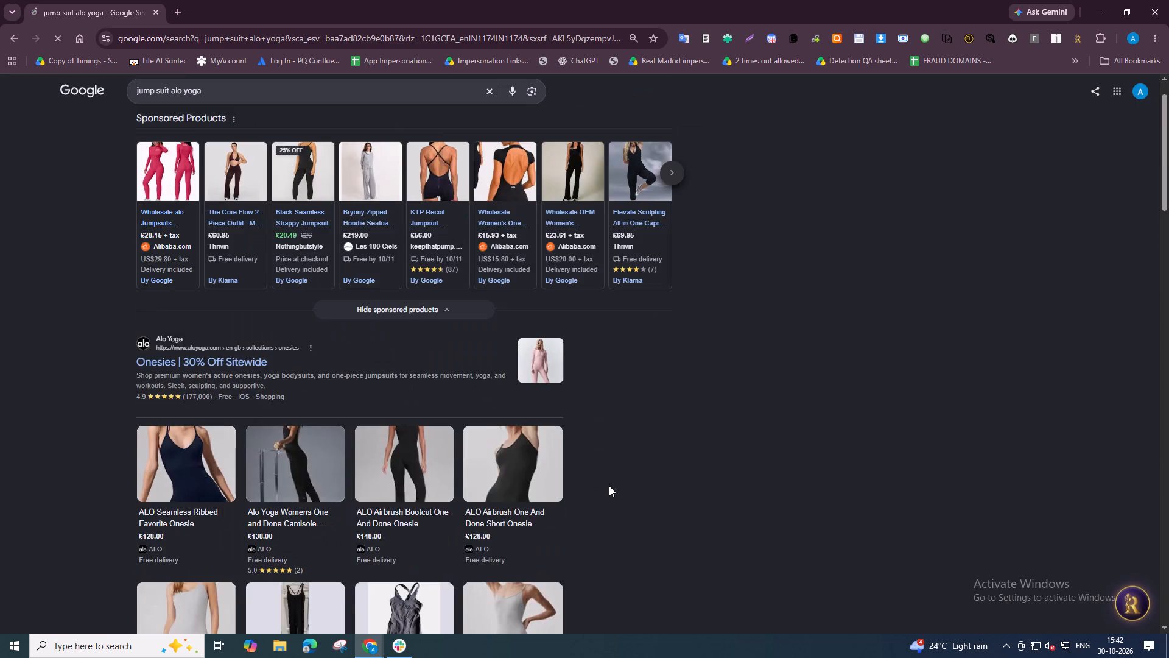
pyautogui.scroll(-3, 609, 486)
pyautogui.scroll(5, 609, 486)
pyautogui.scroll(5, 147, 172)
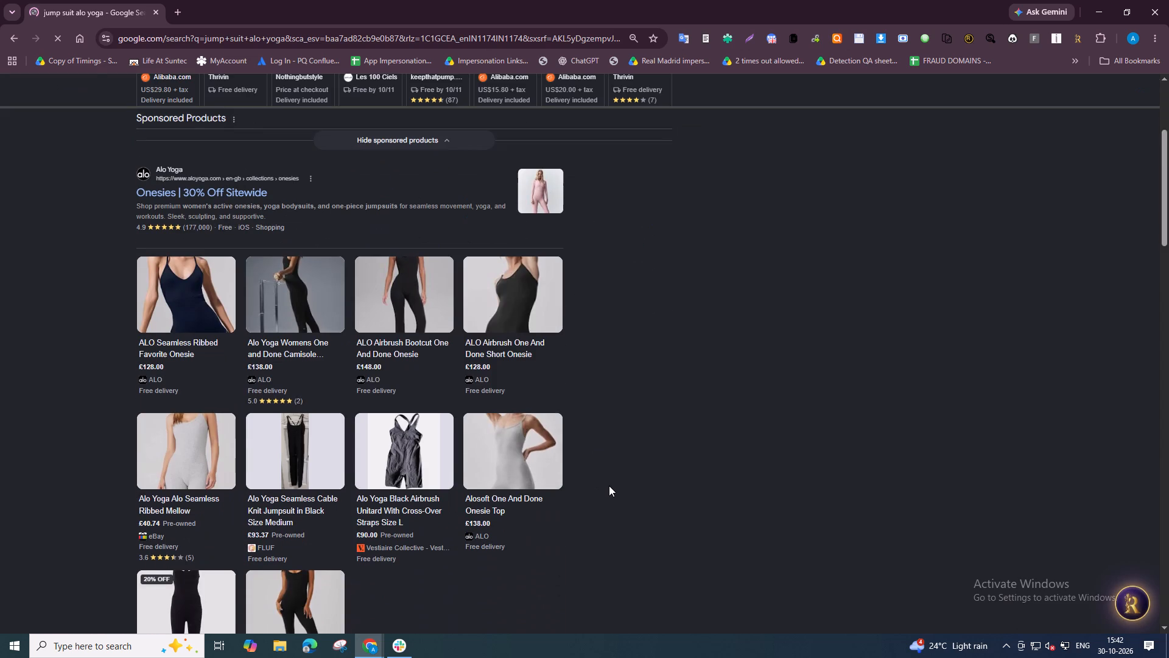
# Add "bikini" at the start of the "jump suit alo yoga" query and run the search.
pyautogui.click(135, 89)
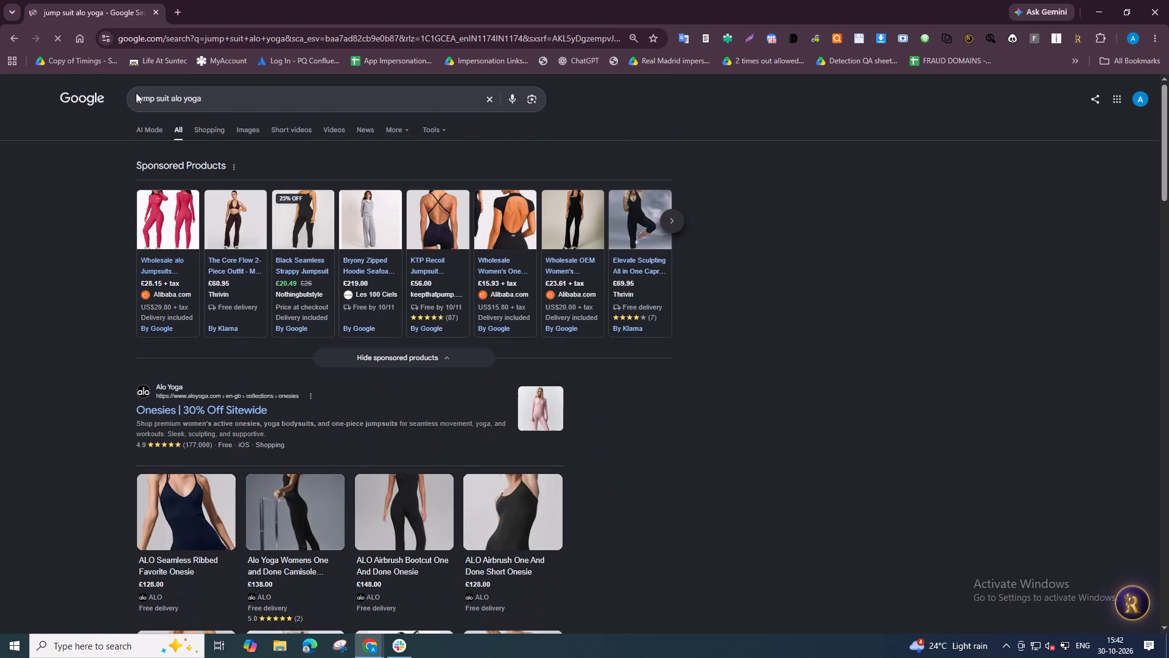
pyautogui.click(137, 96)
pyautogui.click(137, 98)
pyautogui.click(141, 102)
pyautogui.press('Left')
pyautogui.press('Left')
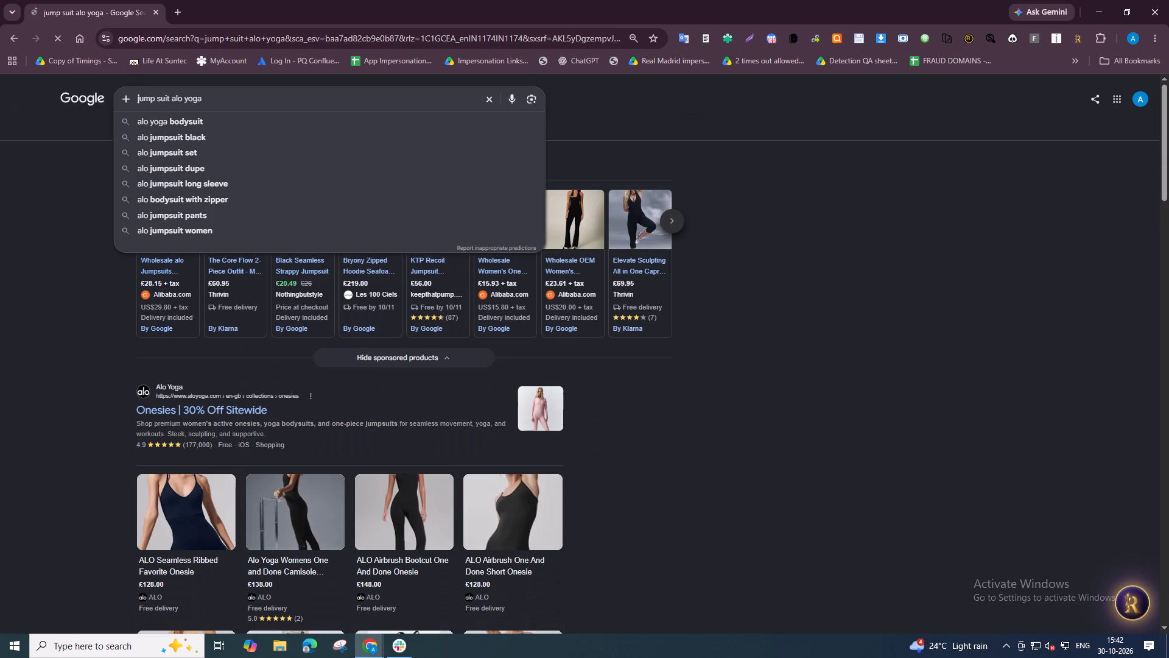
pyautogui.write('bikini')
pyautogui.press('space')
pyautogui.press('Return')
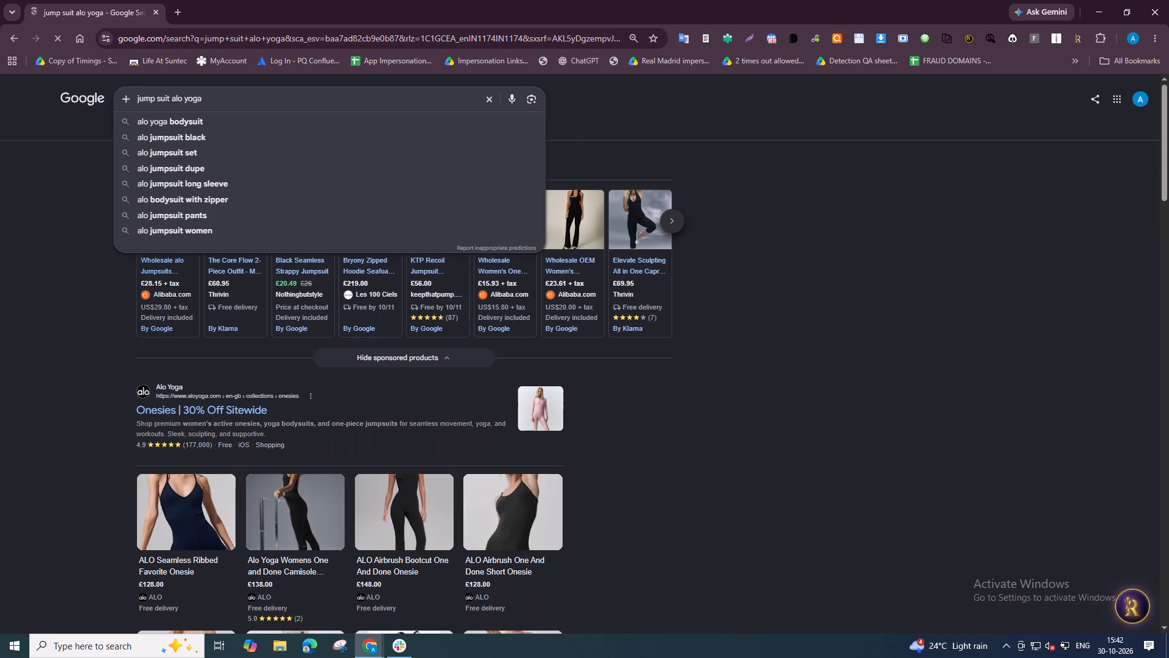
pyautogui.press('space')
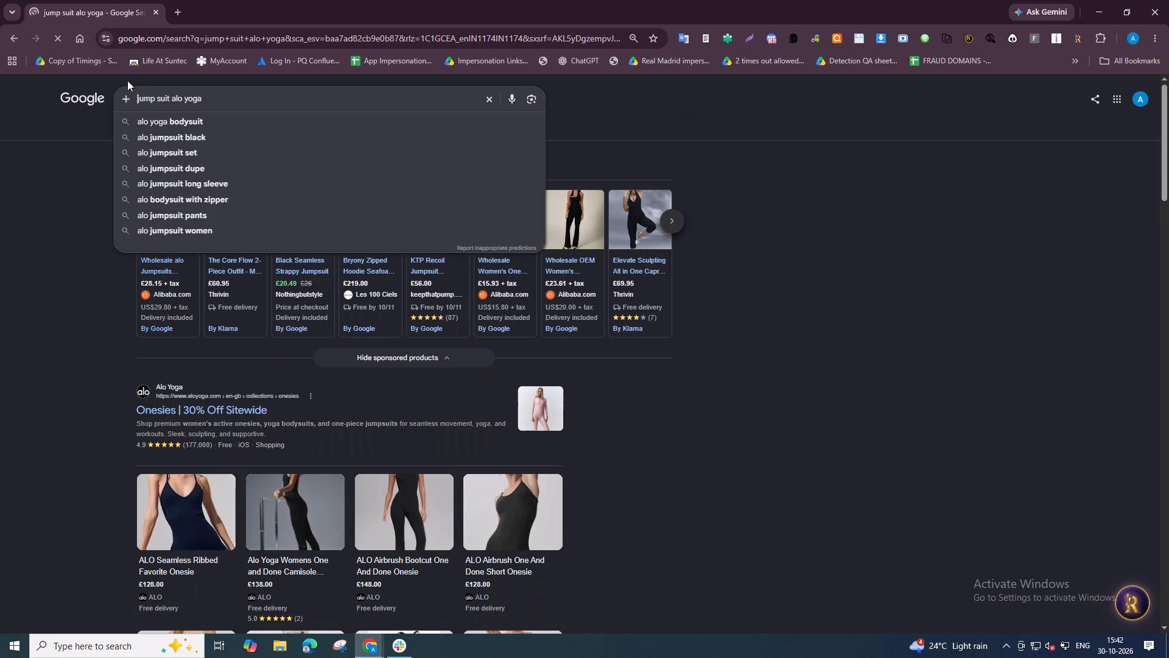